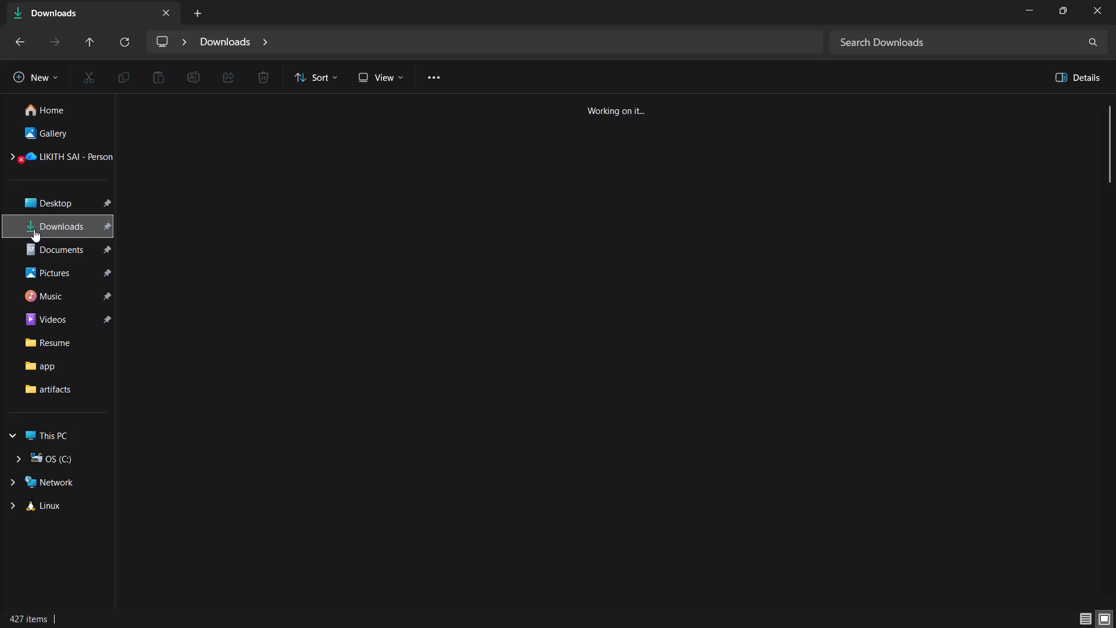
Open the Excel workbook 9d85027a-9ae6-4c68-a996-00334ae4dfb4 from the Downloads folder and bring its window to the front.
left_click(38, 119)
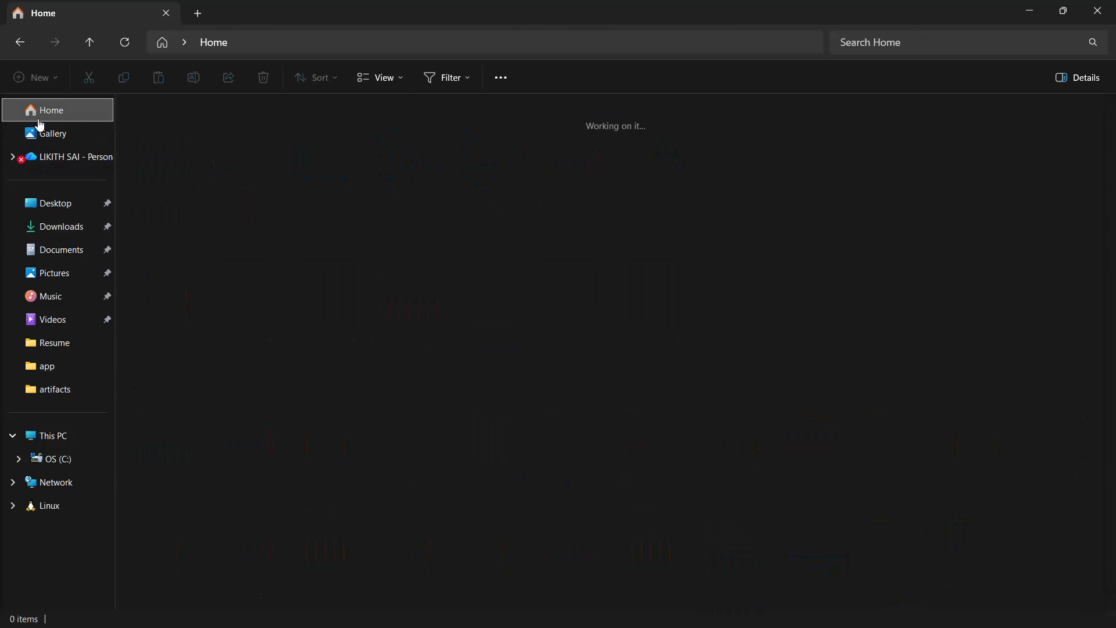
left_click(56, 440)
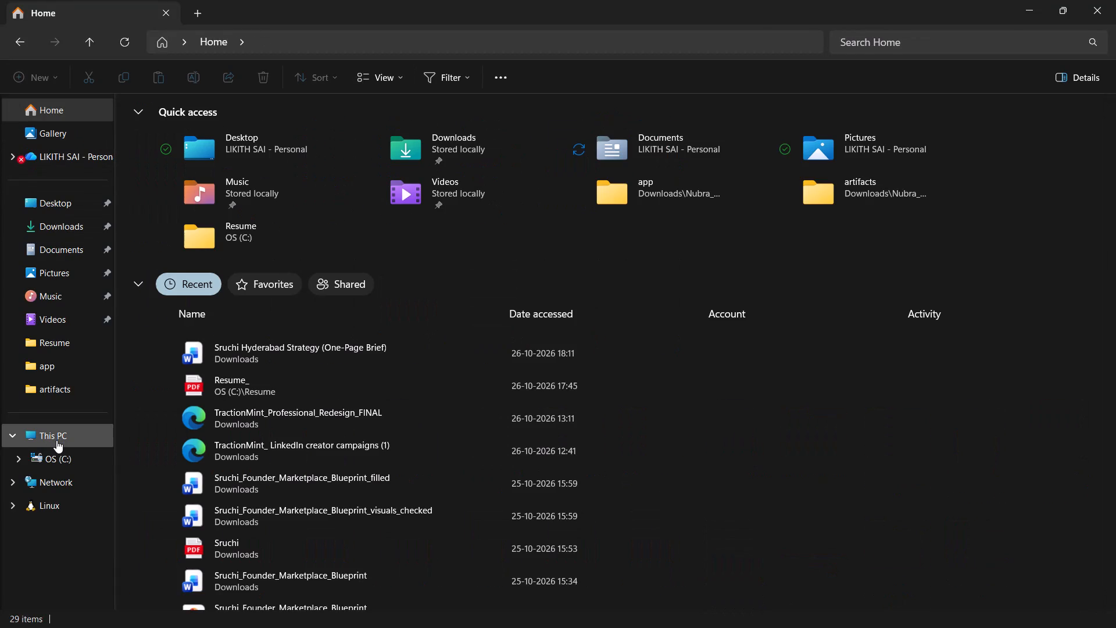
left_click(38, 227)
double_click(161, 154)
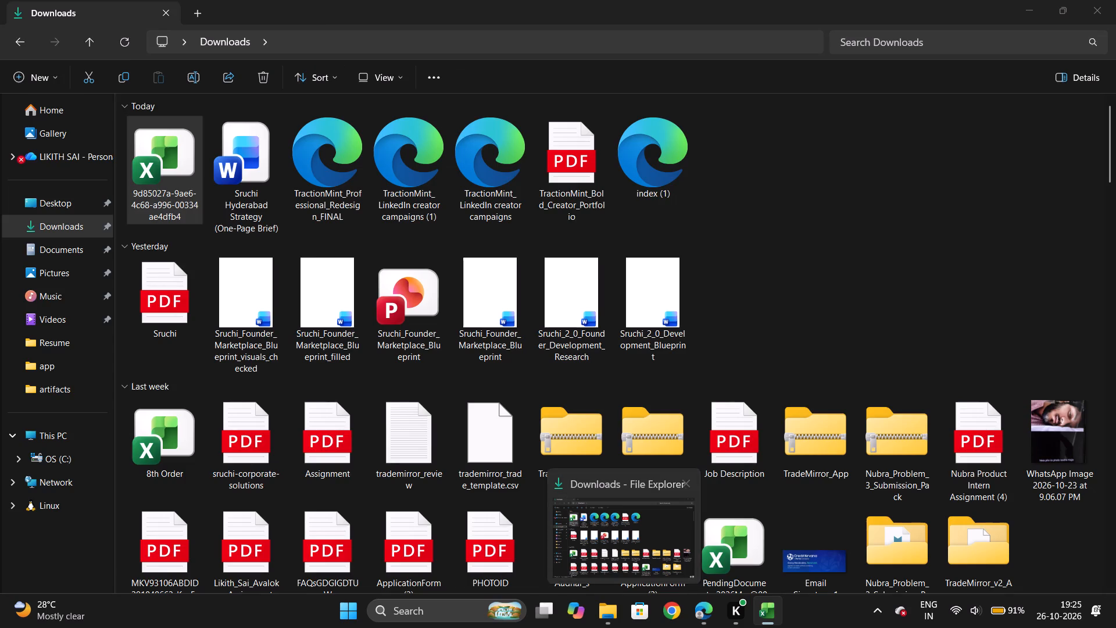
left_click(766, 614)
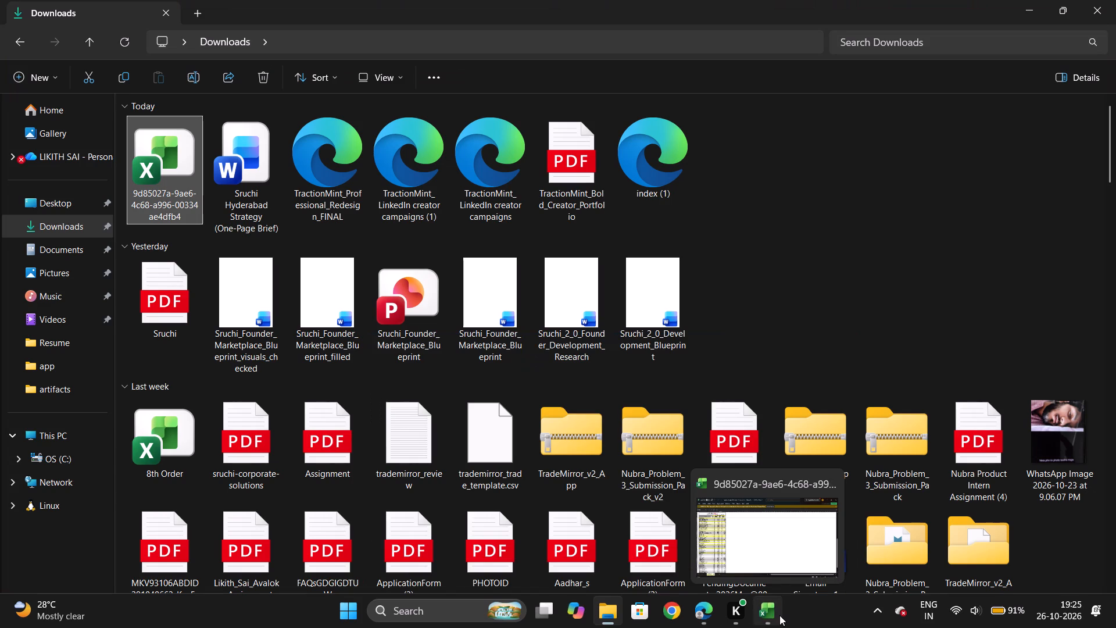
left_click(774, 613)
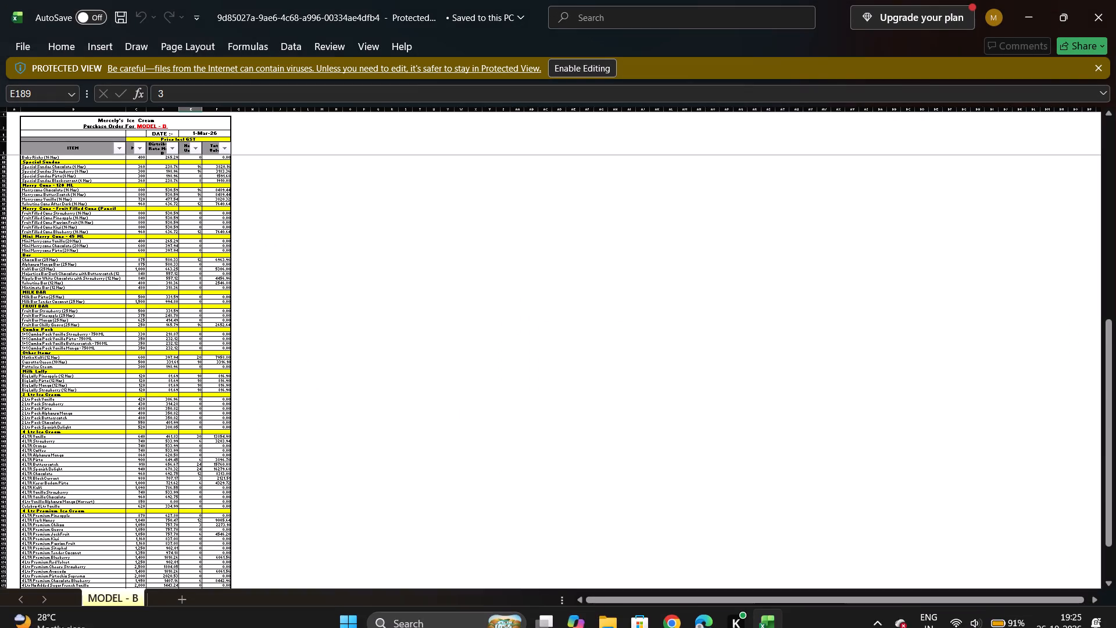
Lower the display brightness slightly in the system quick settings.
left_click(1011, 611)
left_click(913, 483)
left_click_drag(911, 483, 908, 483)
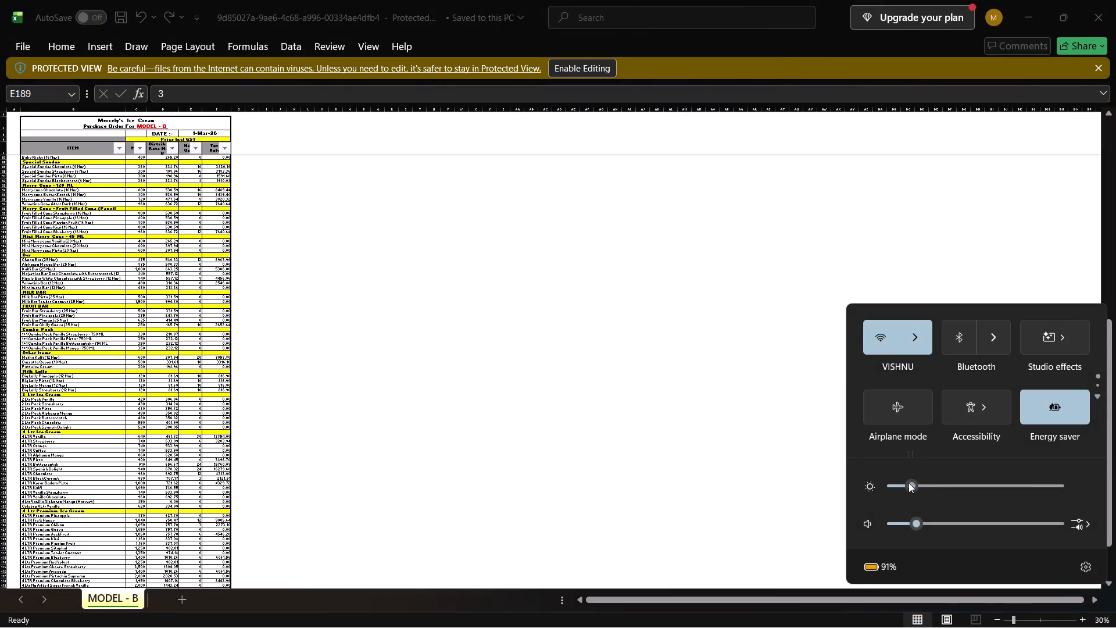
left_click_drag(908, 483, 902, 483)
Take the purchase order workbook out of Protected View by enabling editing.
left_click(577, 70)
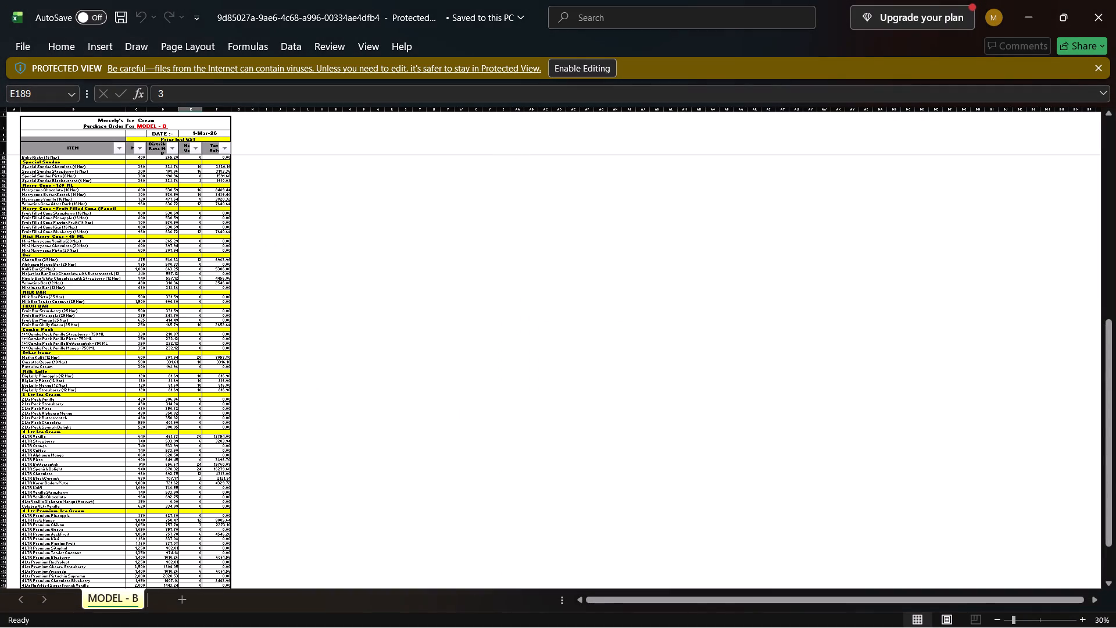
left_click(581, 74)
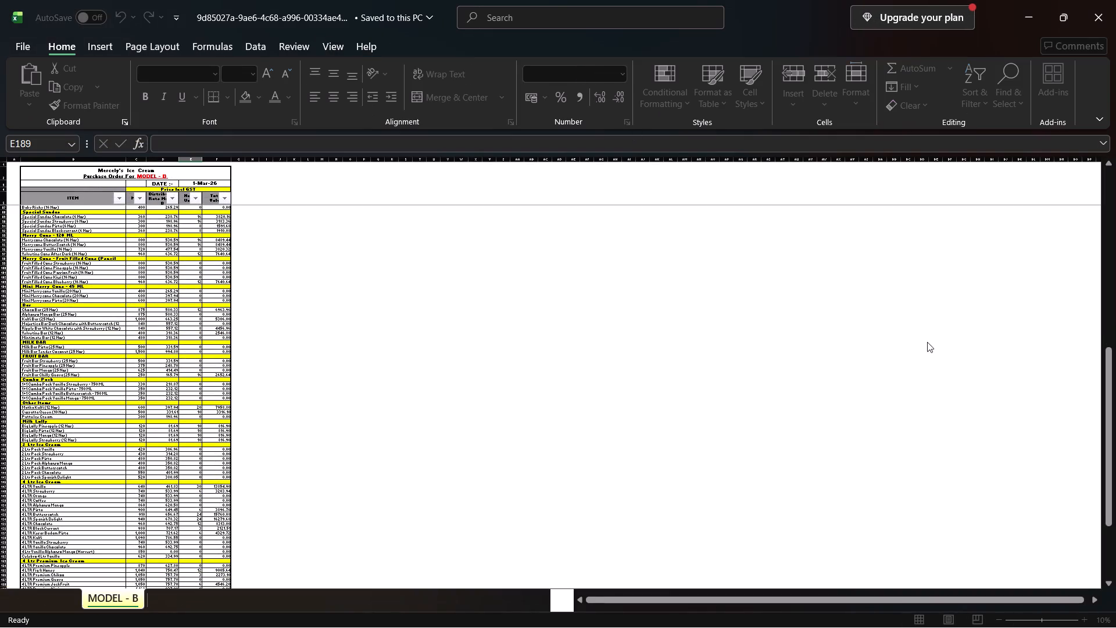
Examine the MODEL - B purchase order at 90% zoom, from the Tub 1 Ltr items to the TOTAL VALUE row.
left_click(1084, 620)
triple_click(1084, 620)
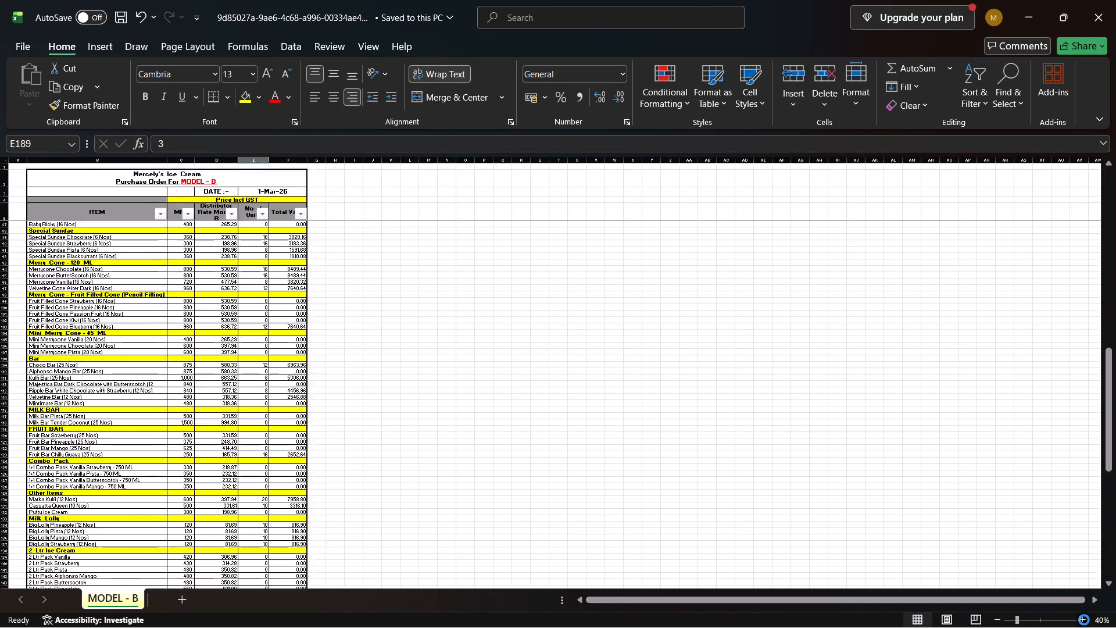
left_click(1084, 620)
left_click(1084, 620)
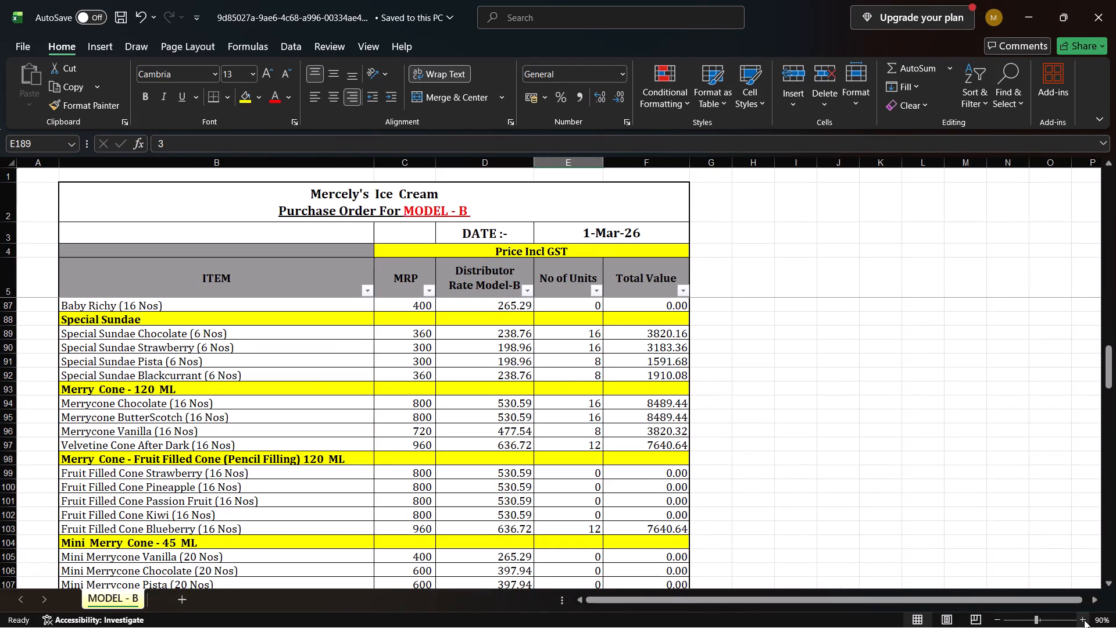
scroll(814, 383, "down", 2)
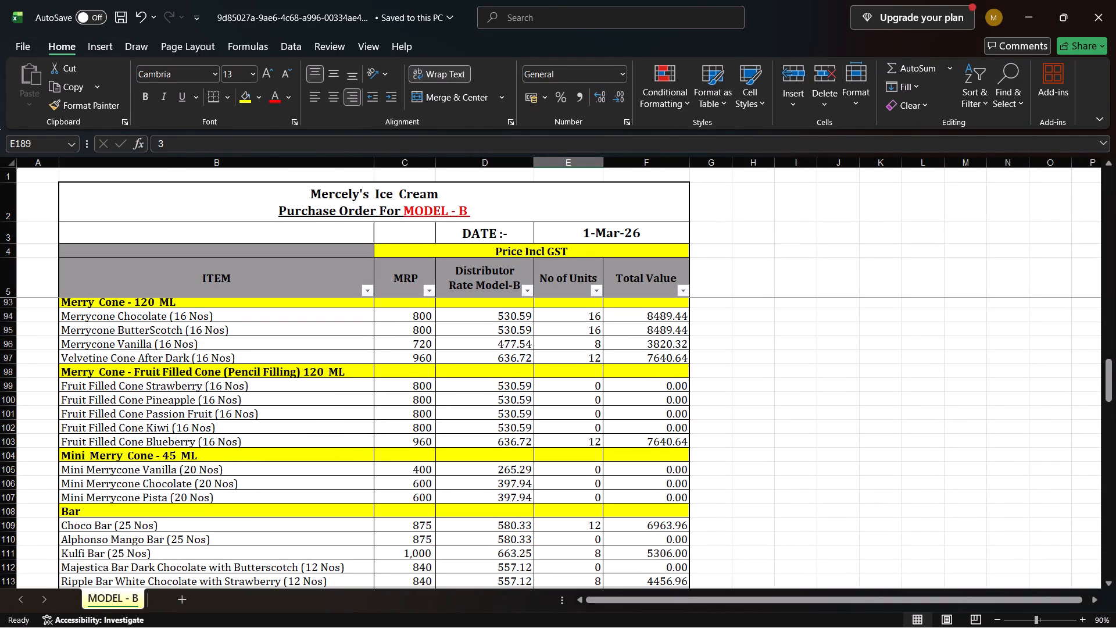
scroll(535, 463, "up", 8)
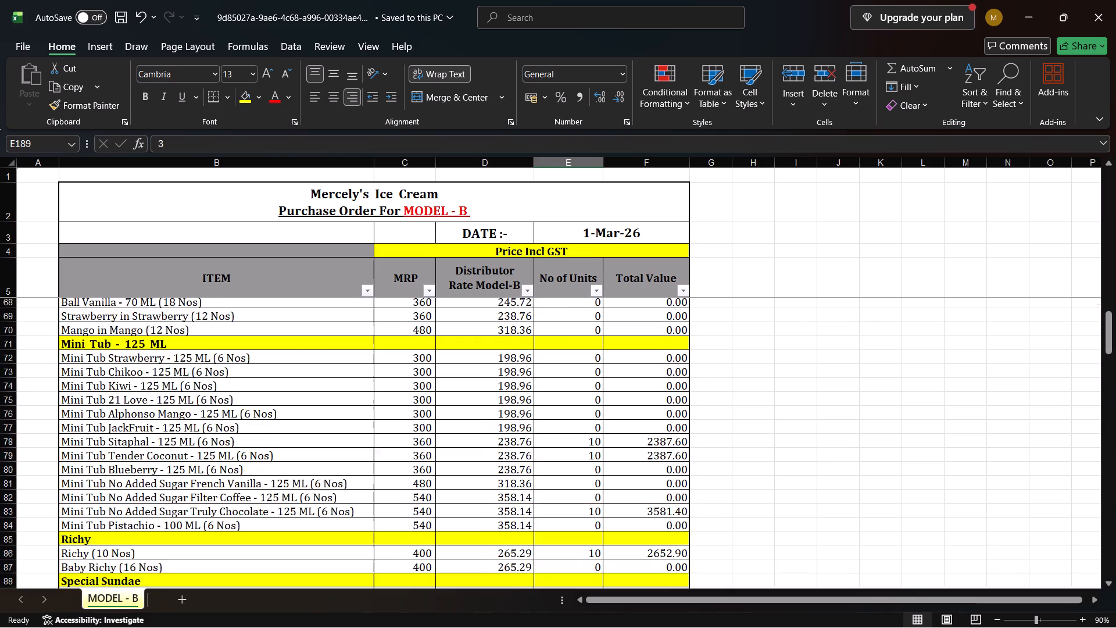
scroll(535, 463, "up", 19)
scroll(535, 463, "up", 12)
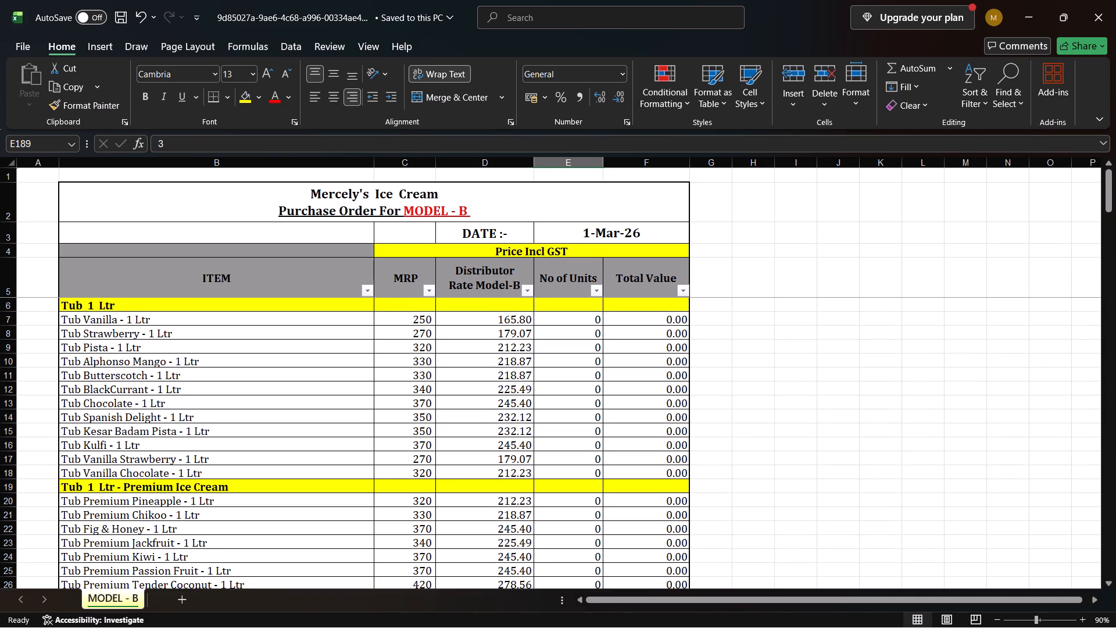
left_click_drag(1109, 207, 1115, 540)
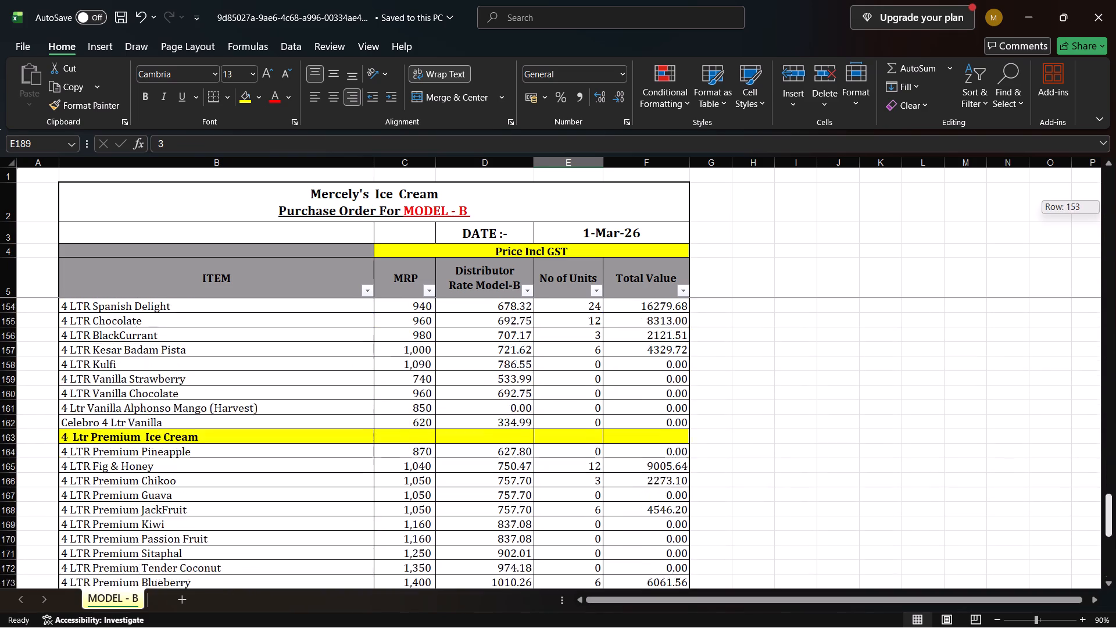
left_click_drag(1115, 540, 1115, 618)
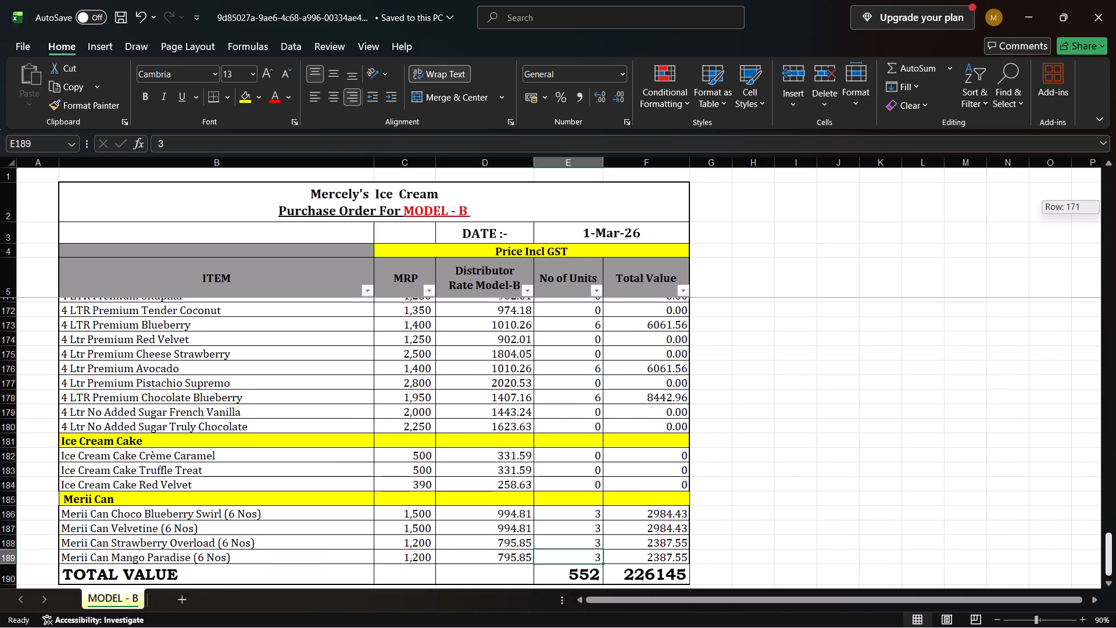
left_click_drag(1115, 618, 1109, 529)
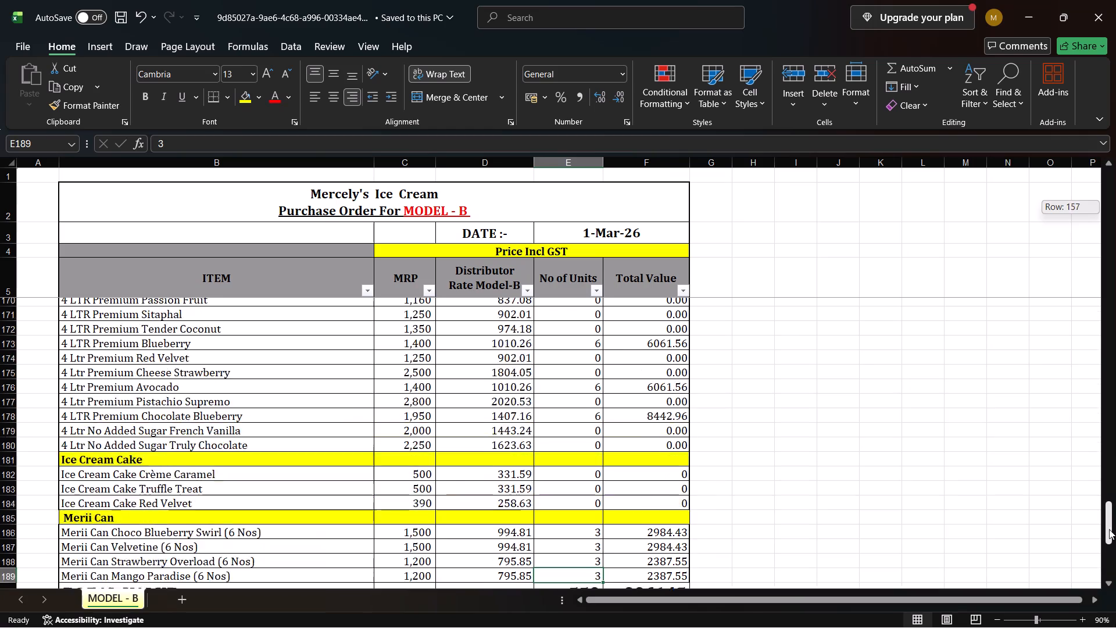
left_click_drag(1109, 529, 1068, 136)
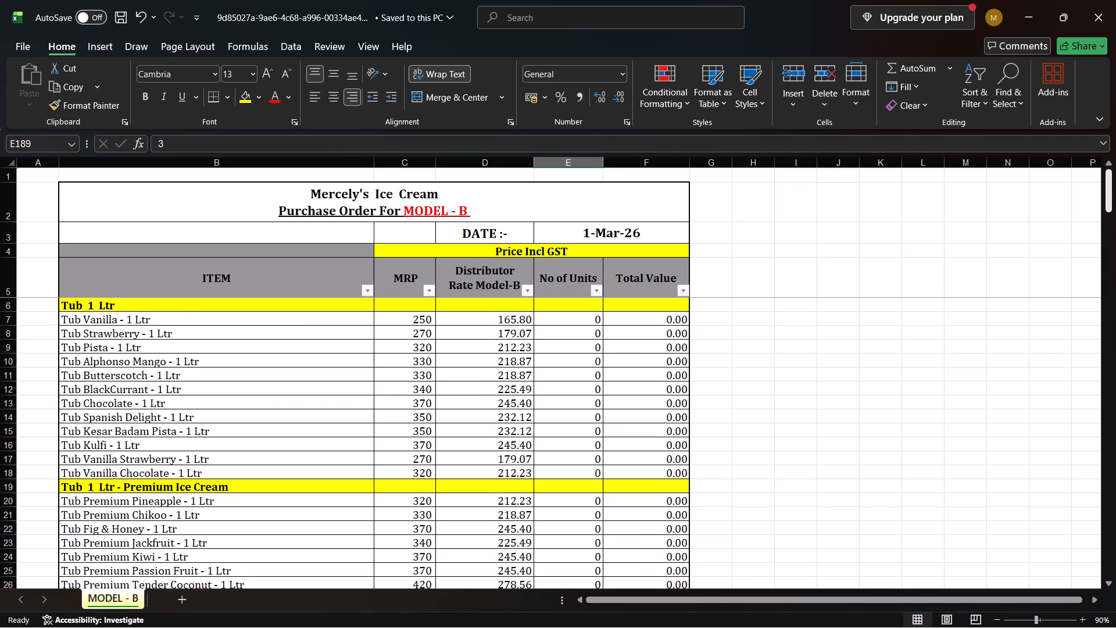
Set No of Units to 0 for FP Vanilla, FP Butterscotch and FP Chocolate in the FP (500 ML Tub) section.
scroll(618, 454, "down", 4)
left_click(589, 484)
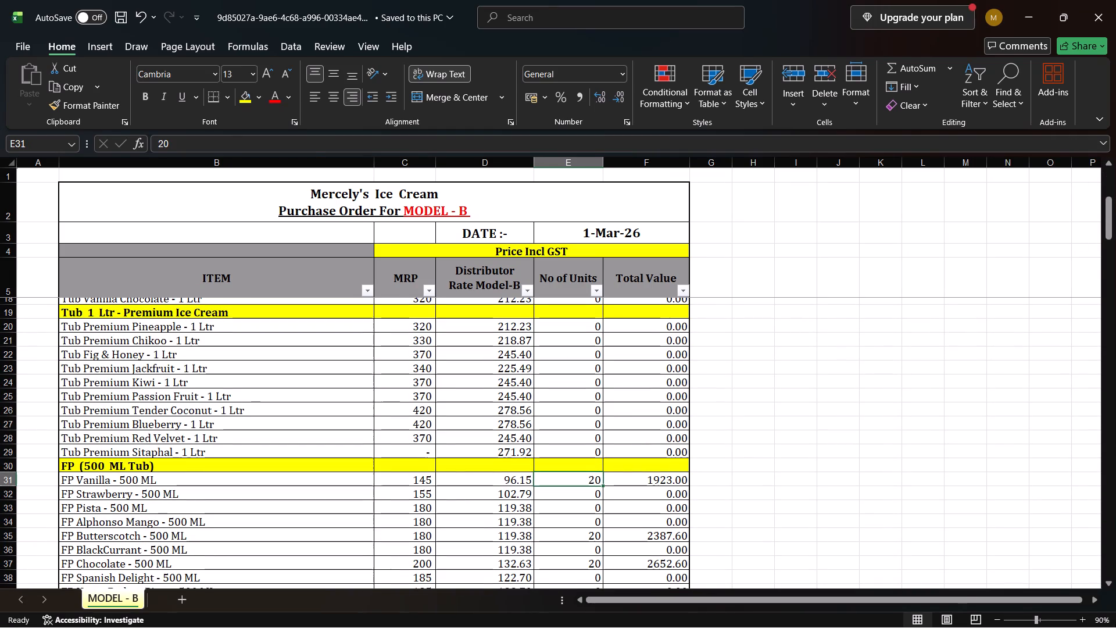
left_click(176, 147)
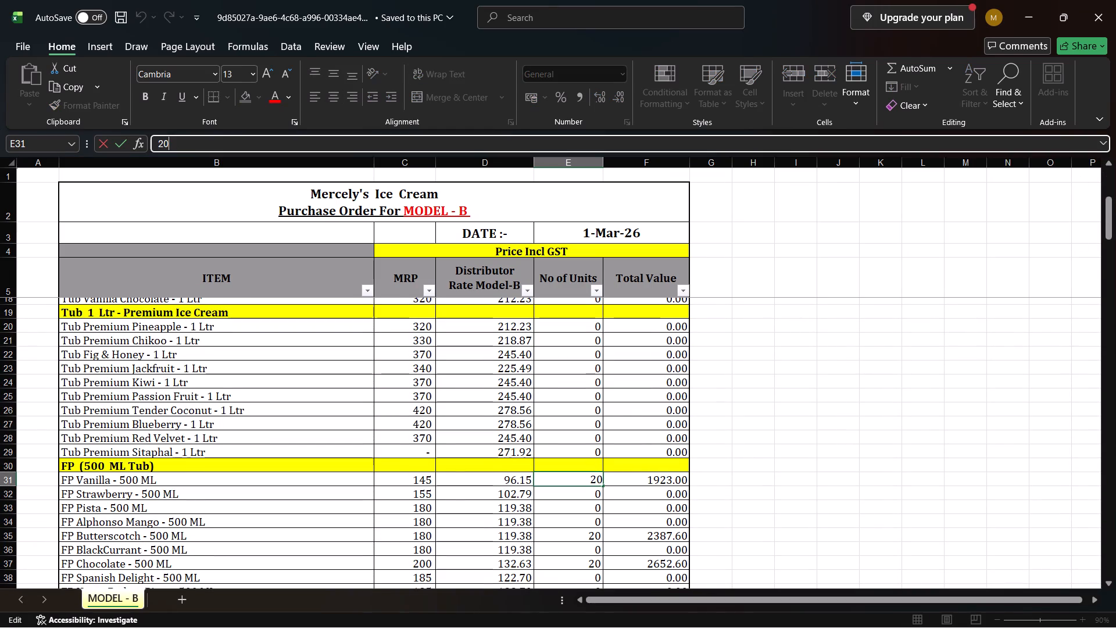
key("BackSpace")
key("BackSpace")
key("0")
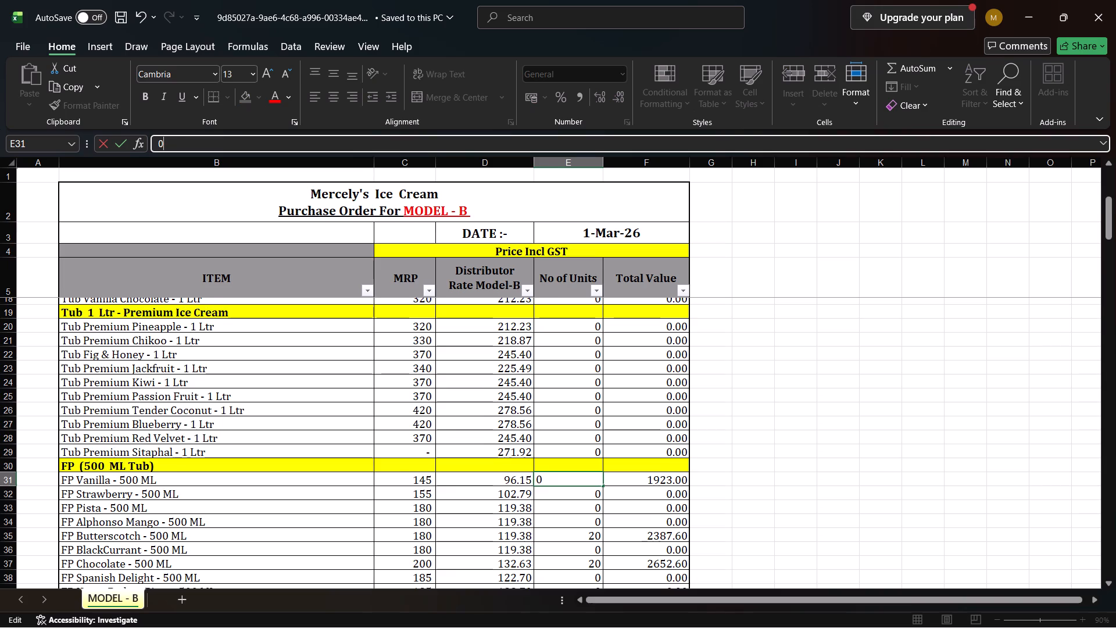
scroll(312, 238, "down", 3)
left_click(549, 405)
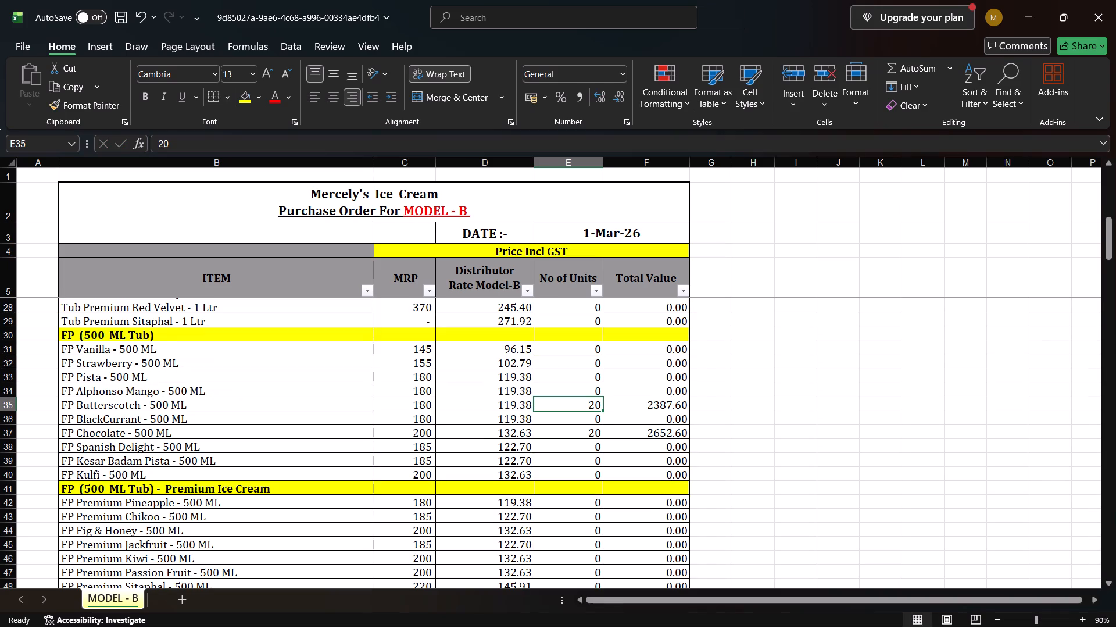
key("0")
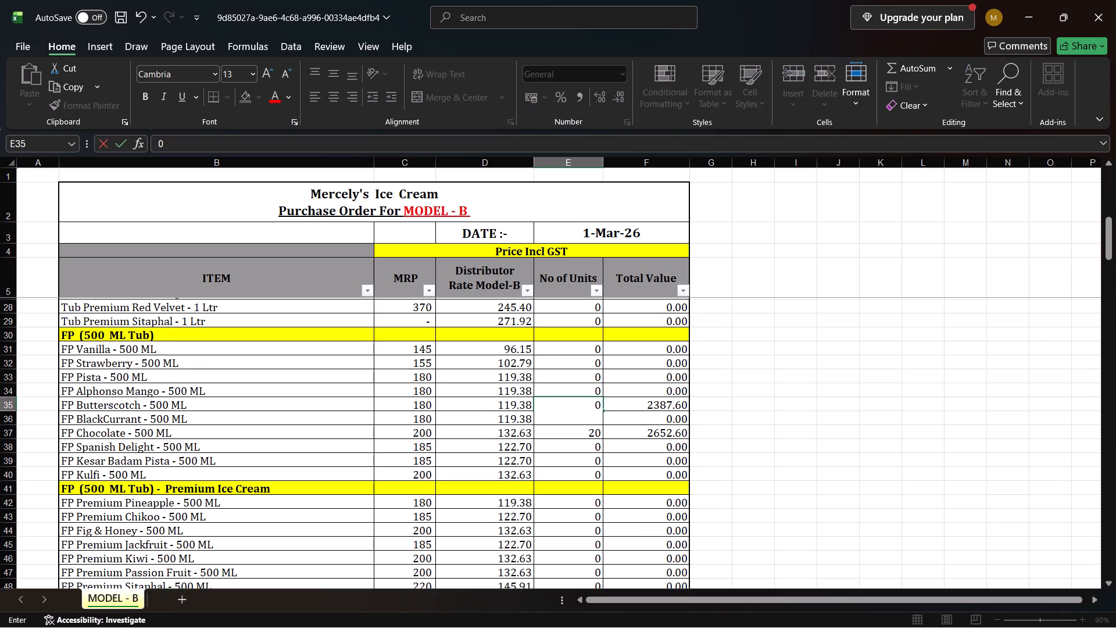
left_click(551, 434)
key("0")
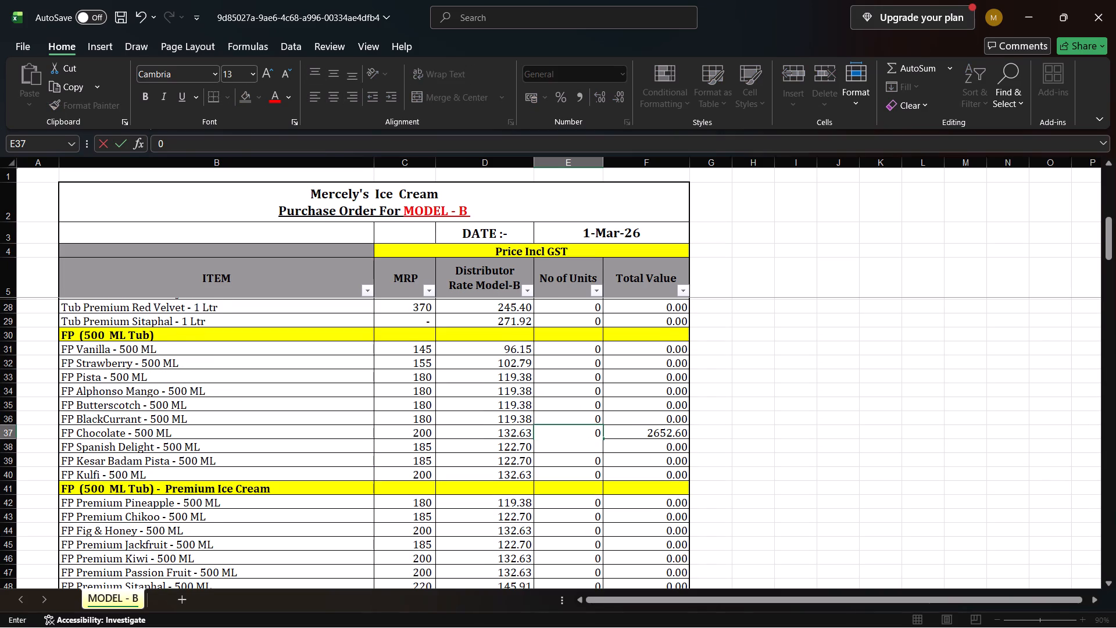
Set No of Units to 0 for 60 ML Cup Vanilla, 60 ML Cup Butterscotch and 40 ML Cup Vanilla in the Cup section.
scroll(567, 458, "down", 8)
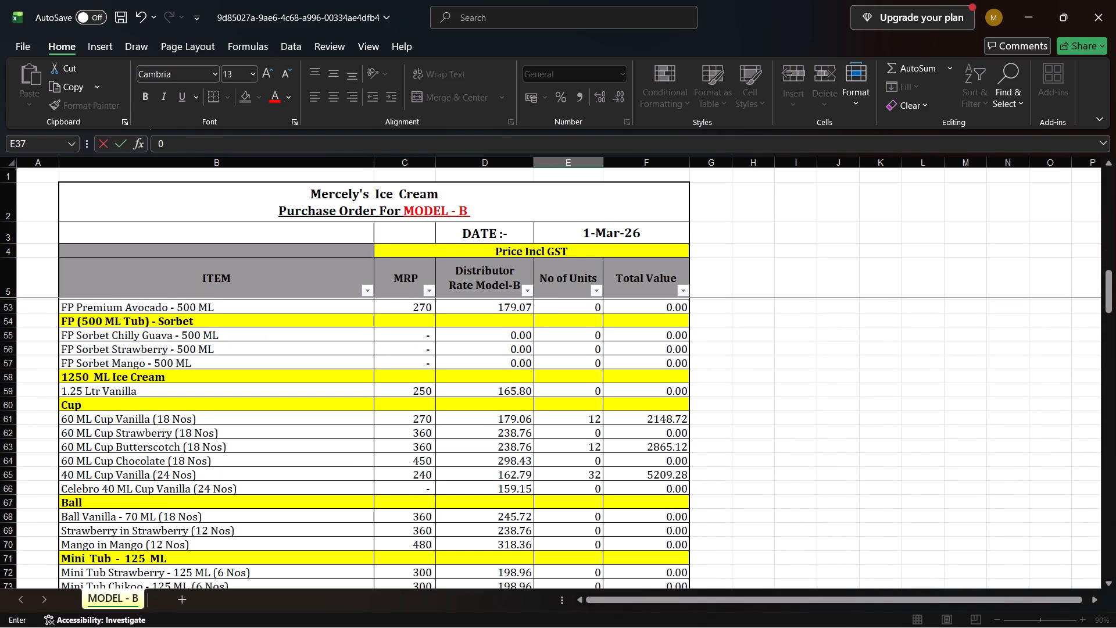
left_click(571, 423)
key("0")
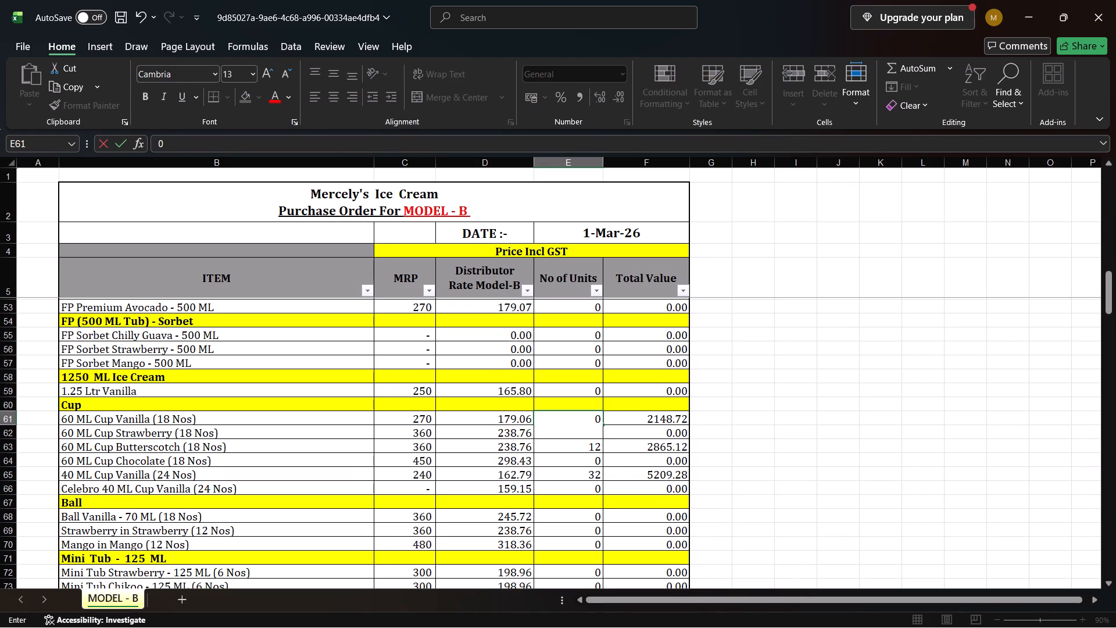
left_click(567, 448)
key("0")
left_click(571, 474)
key("0")
Set No of Units to 0 for the Mini Tub Sitaphal, Tender Coconut and No Added Sugar Truly Chocolate items.
scroll(571, 474, "down", 2)
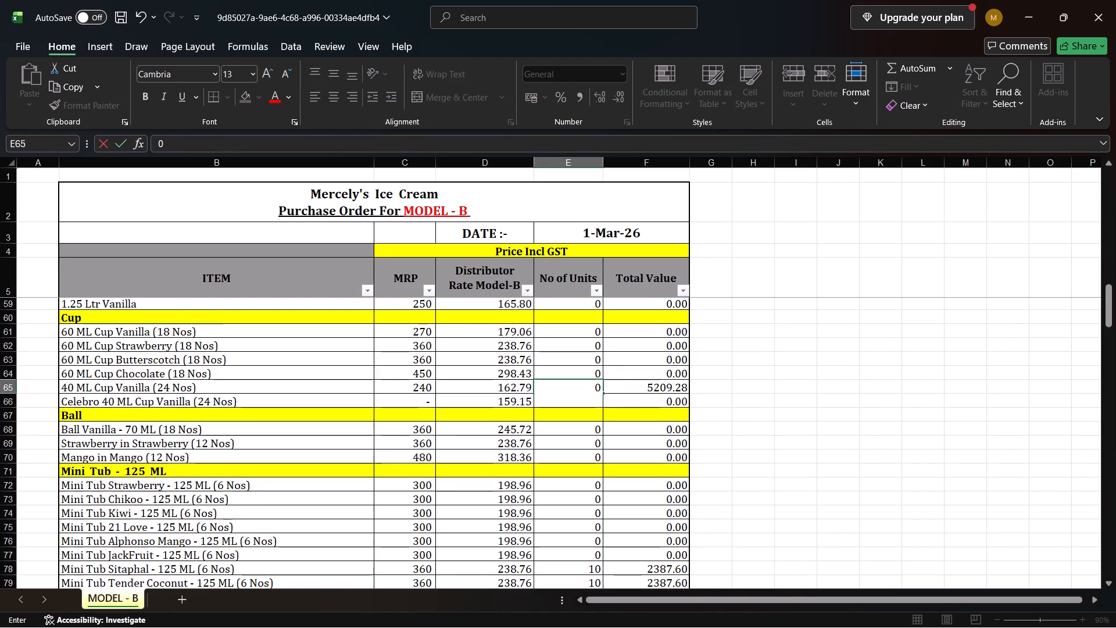
scroll(571, 474, "down", 1)
left_click(573, 524)
key("0")
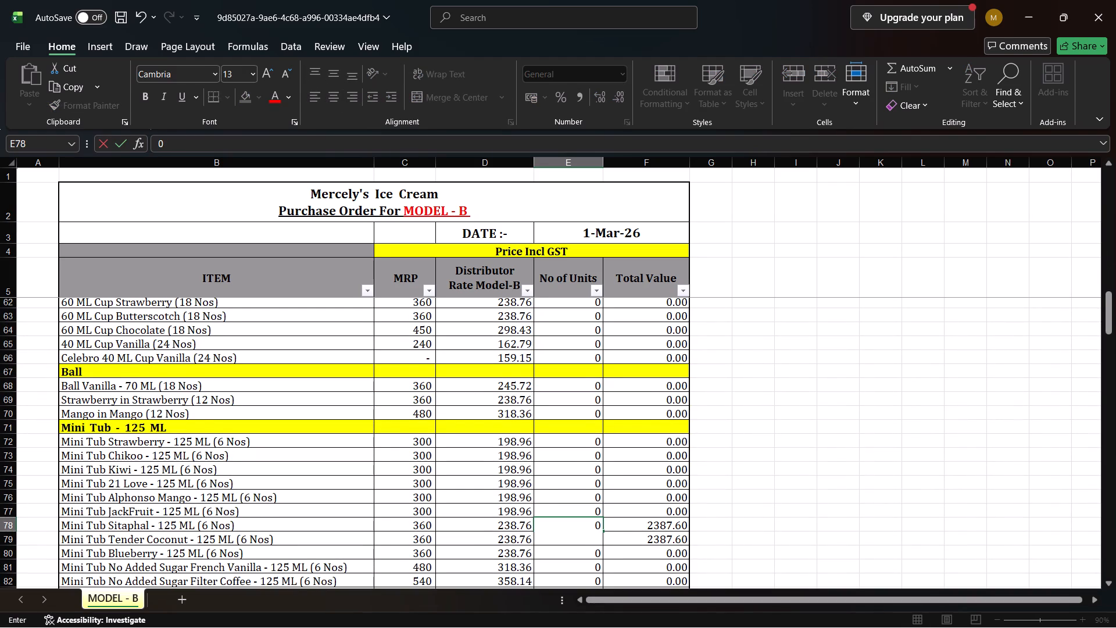
left_click(570, 539)
left_click(566, 548)
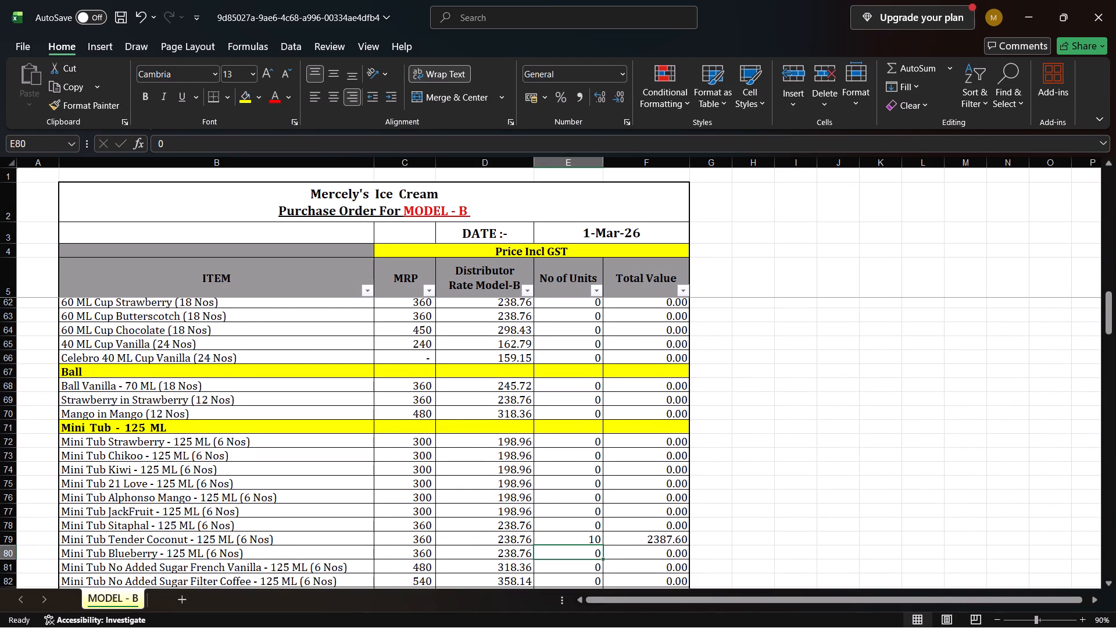
left_click(566, 539)
key("0")
scroll(566, 538, "down", 5)
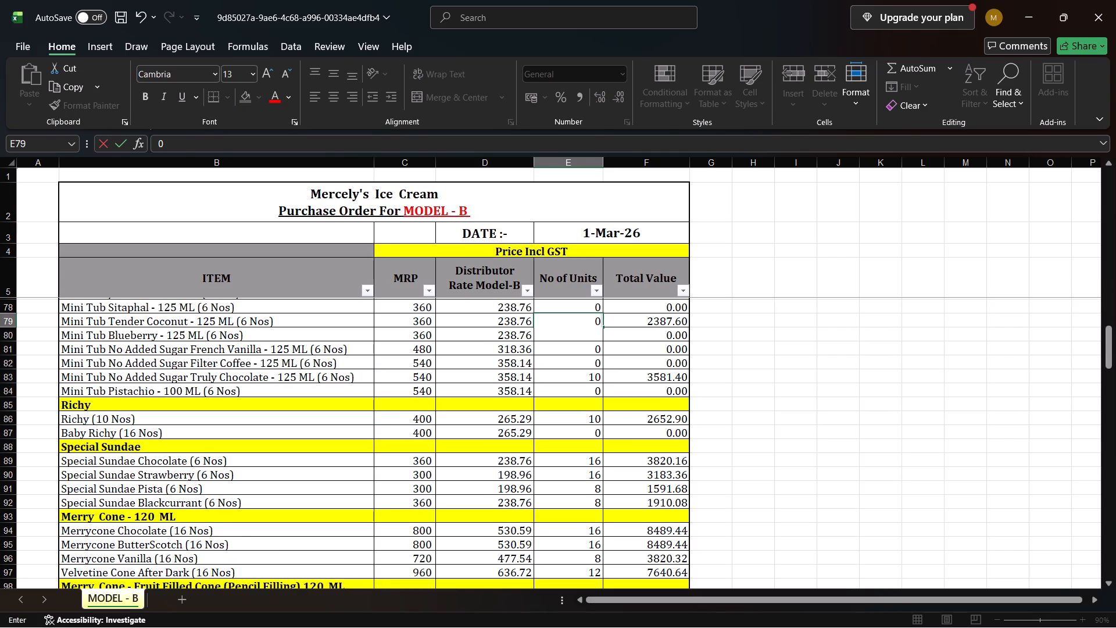
left_click(588, 377)
key("0")
Set No of Units to 0 for Richy (10 Nos) in the Richy section.
left_click(582, 419)
key("0")
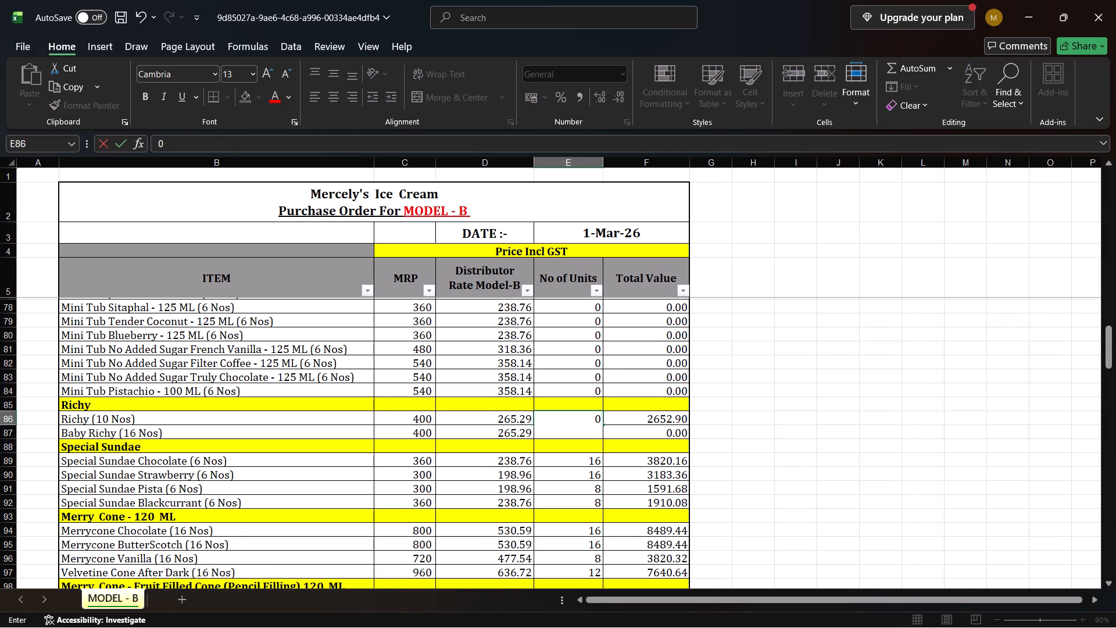
Set No of Units to 0 for Special Sundae Chocolate, Strawberry, Pista and Blackcurrant.
left_click(582, 465)
key("0")
left_click(581, 491)
key("0")
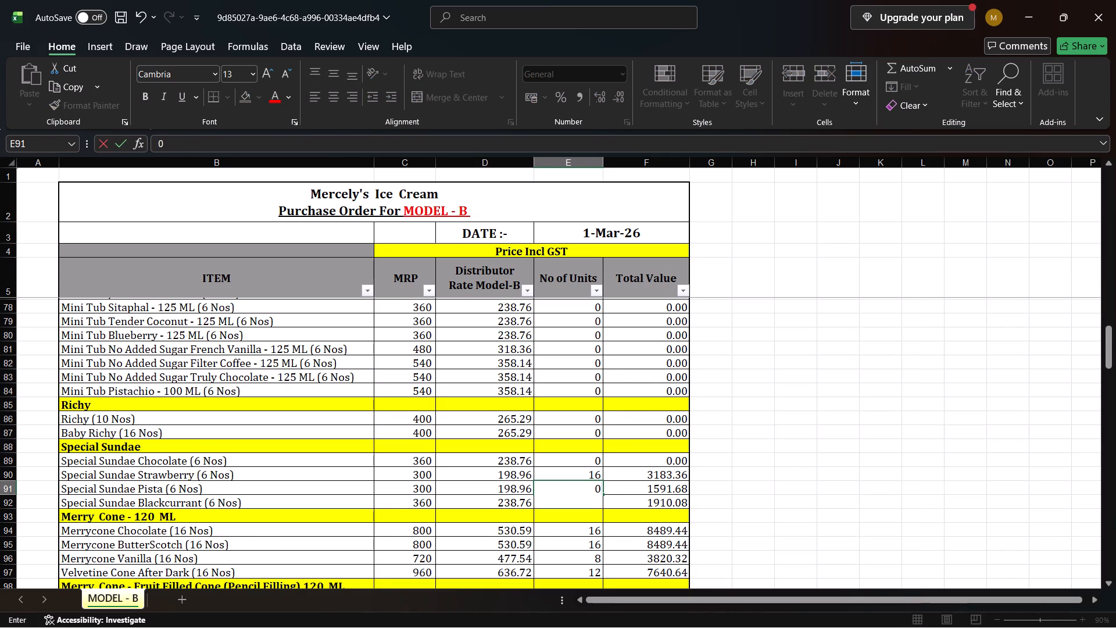
left_click(578, 479)
key("0")
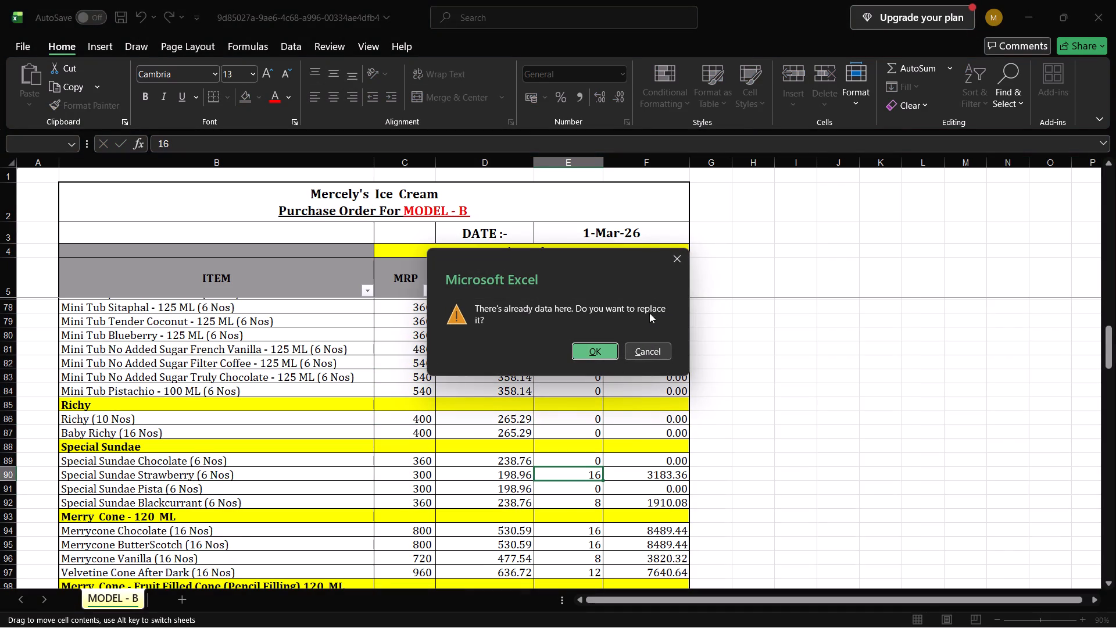
left_click(674, 254)
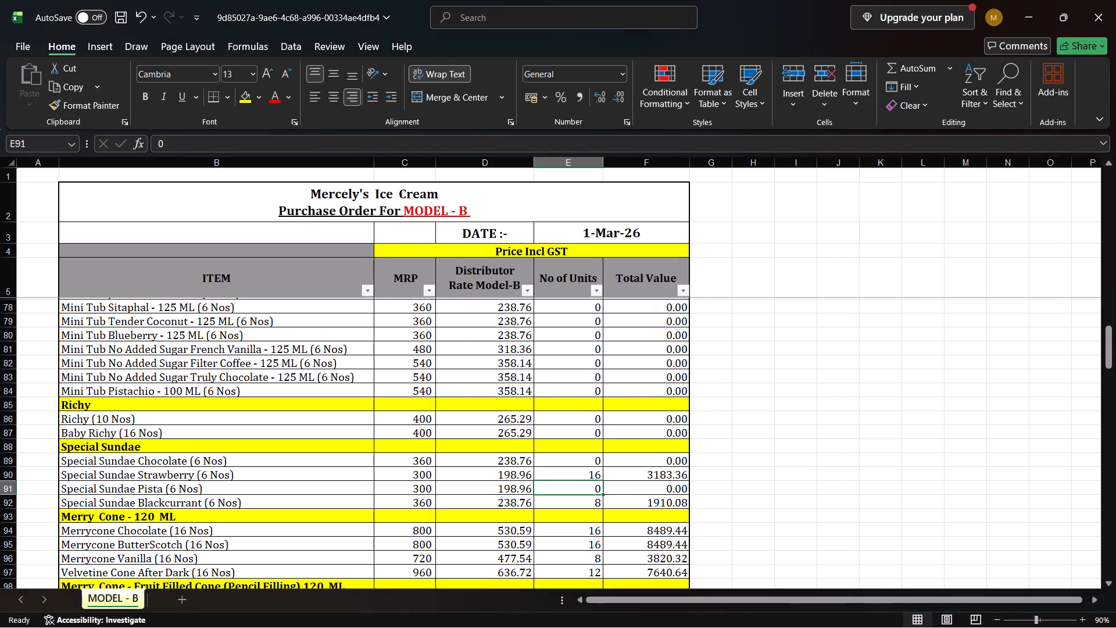
left_click(589, 472)
key("0")
left_click(586, 502)
key("0")
Set No of Units to 0 for Velvetine Cone After Dark and Merrycone ButterScotch, Chocolate and Vanilla in the Merry Cone - 120 ML section.
scroll(586, 502, "down", 1)
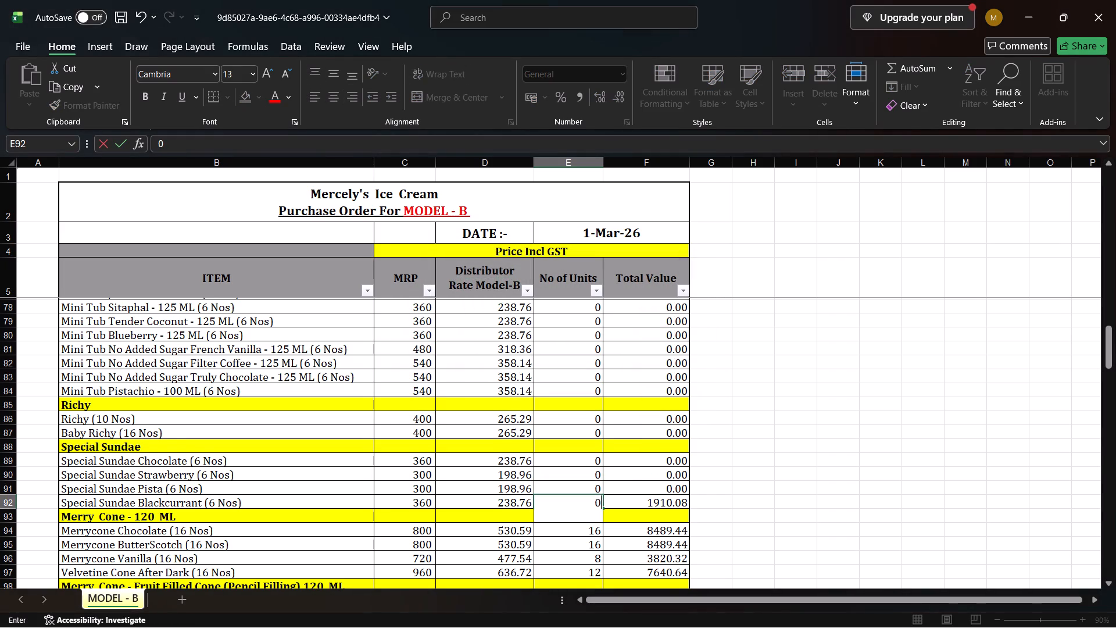
scroll(586, 502, "down", 1)
left_click(591, 489)
key("0")
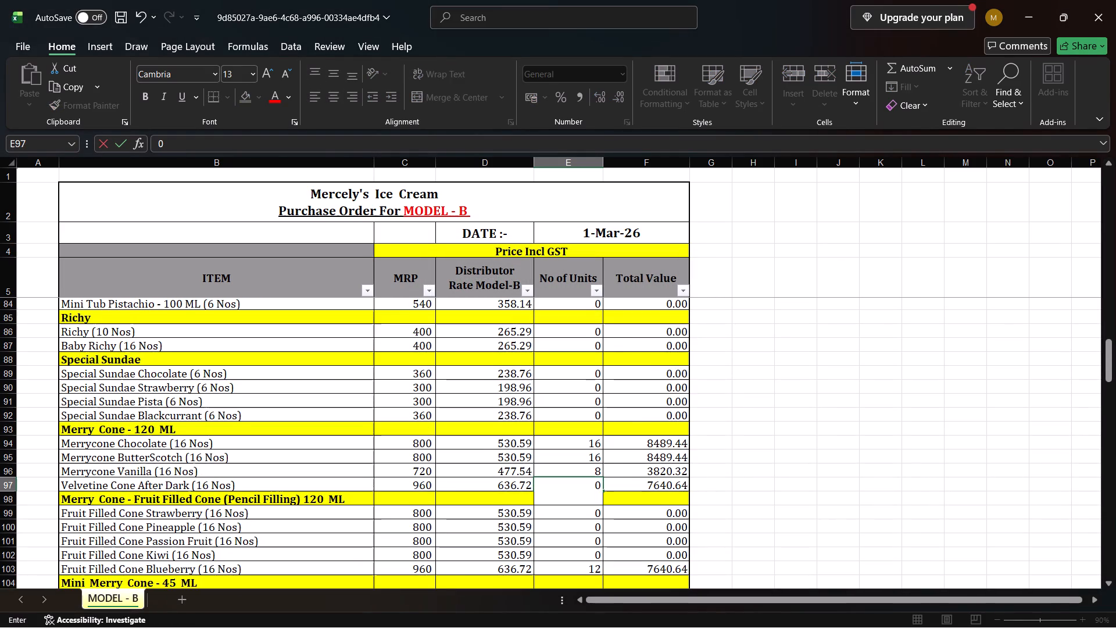
left_click(575, 459)
key("0")
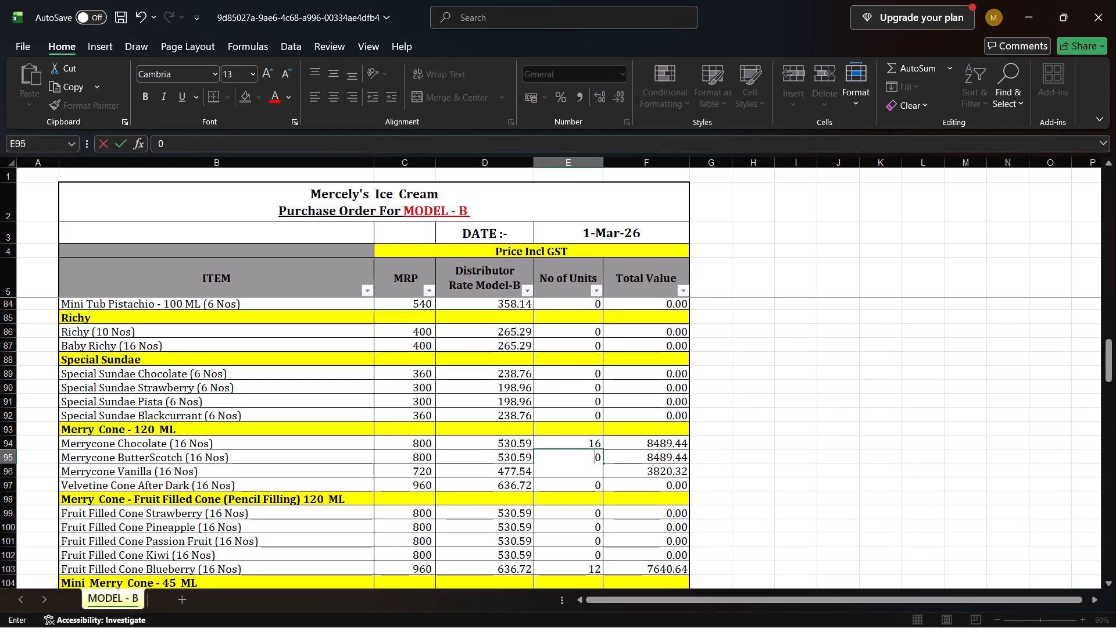
left_click(576, 473)
left_click(586, 443)
key("0")
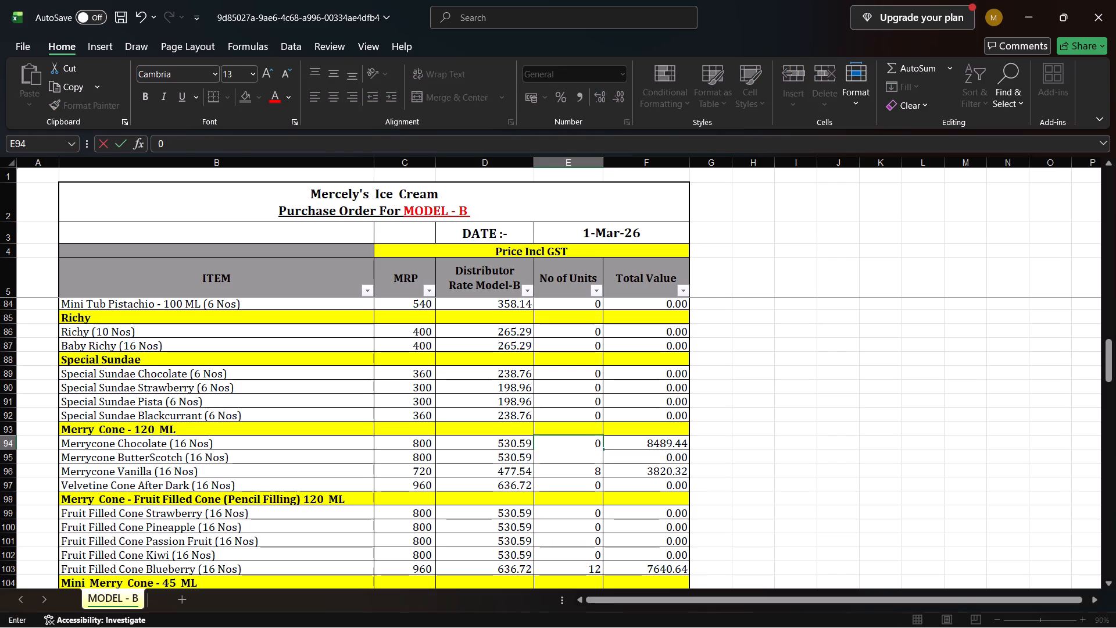
left_click(583, 470)
key("0")
Set No of Units to 0 for Fruit Filled Cone Blueberry in the Fruit Filled Cone section.
scroll(583, 476, "down", 1)
left_click(592, 524)
key("0")
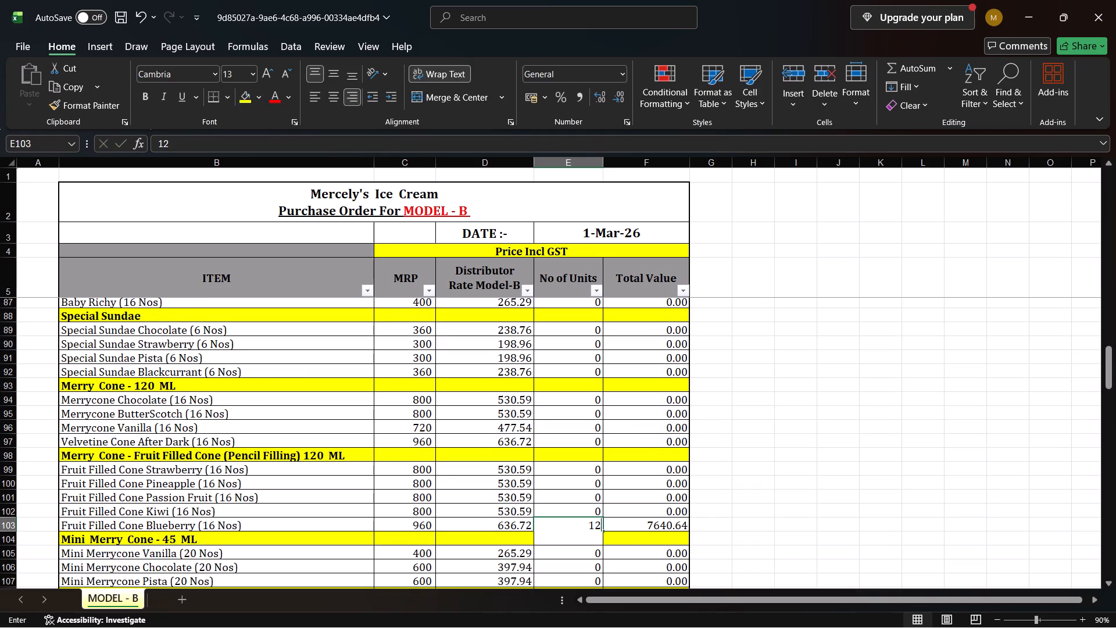
Set No of Units to 0 for Choco Bar, Kulfi Bar, Ripple Bar White Chocolate with Strawberry and Velvetine Bar in the Bar section.
scroll(594, 523, "down", 3)
left_click(588, 480)
key("0")
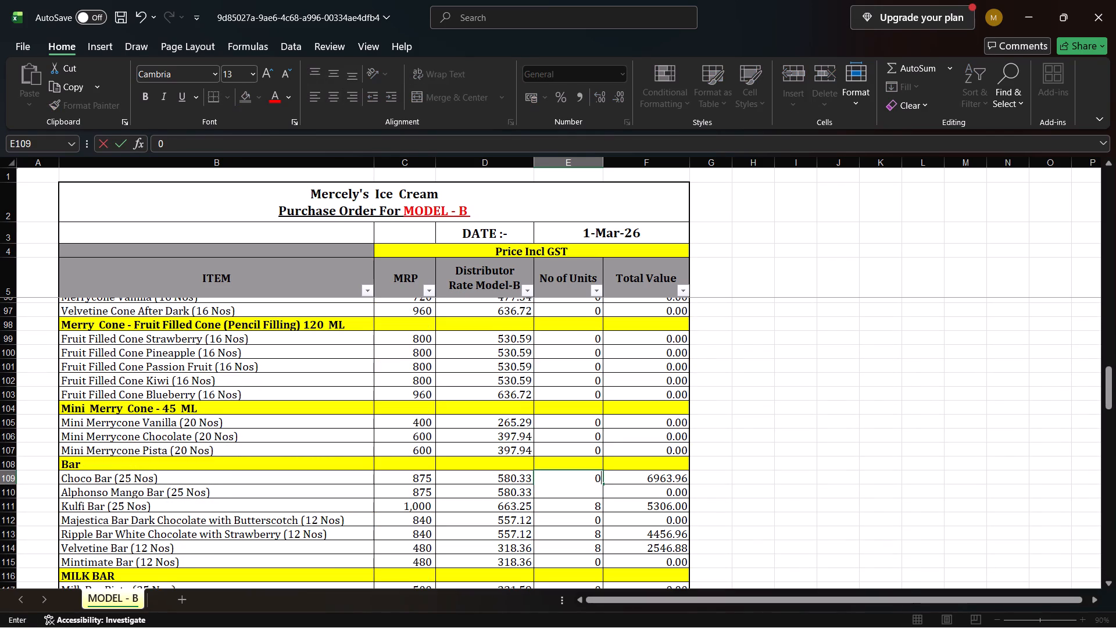
left_click(588, 504)
key("0")
left_click(586, 535)
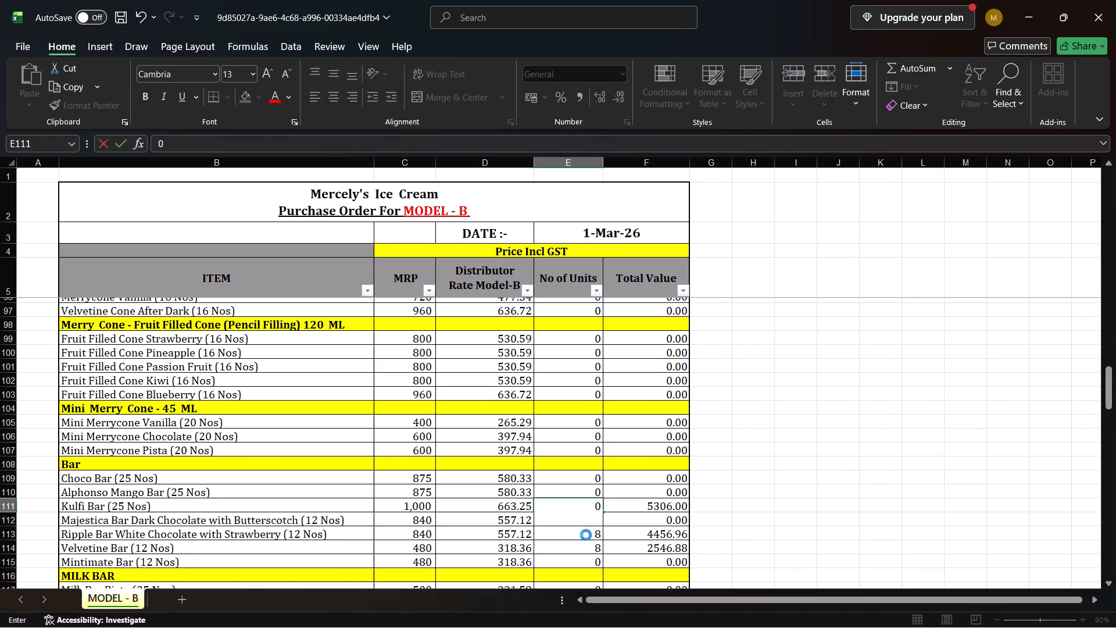
key("0")
left_click(582, 561)
left_click(582, 545)
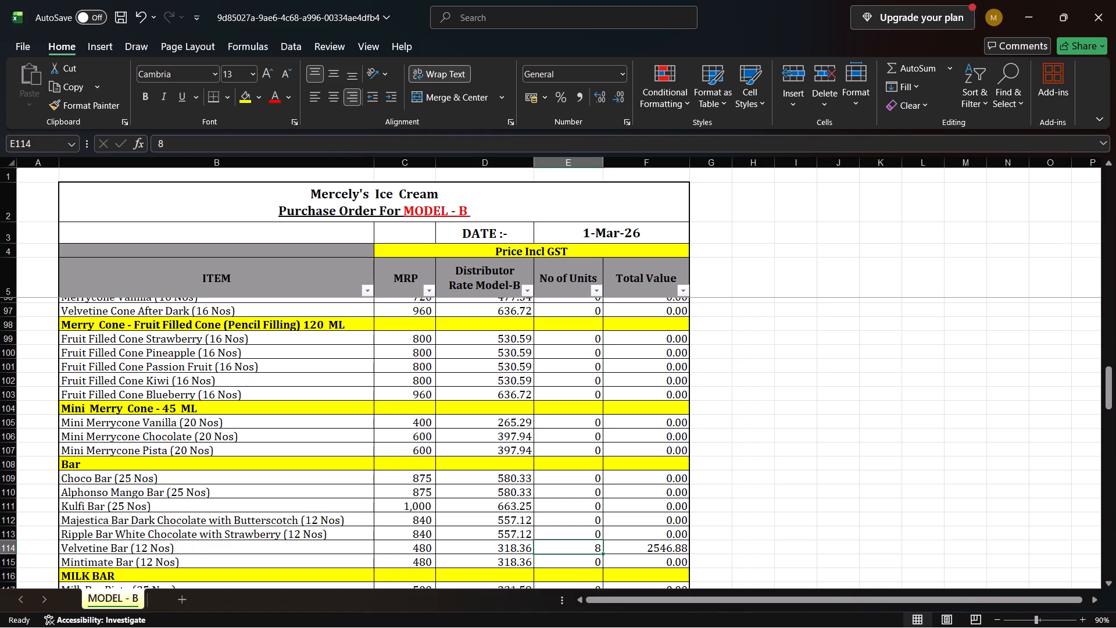
key("0")
Set No of Units to 0 for Fruit Bar Chilly Guava in the Fruit Bar section.
scroll(582, 549, "down", 3)
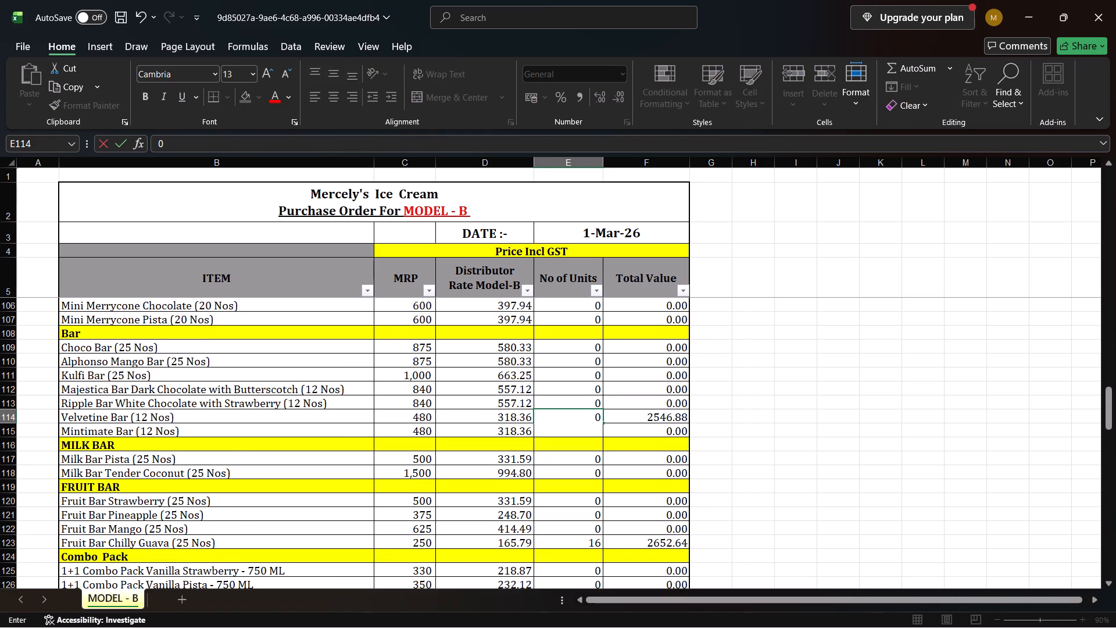
left_click(592, 548)
key("0")
Set No of Units to 0 for Cassatta Queen and Matka Kulfi in the Other Items section.
scroll(592, 548, "down", 3)
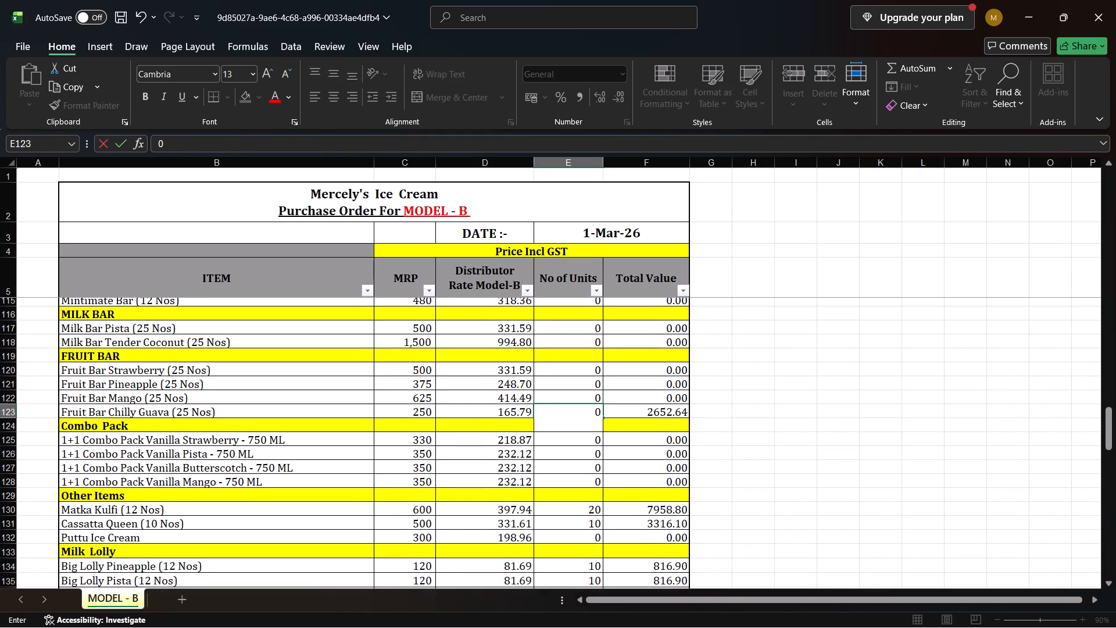
left_click(594, 517)
key("0")
left_click(581, 511)
key("0")
Set No of Units to 0 for Big Lolly Pineapple, Mango, Pista and Strawberry in the Milk Lolly section.
scroll(581, 537, "down", 2)
left_click(586, 484)
key("0")
left_click(586, 500)
key("0")
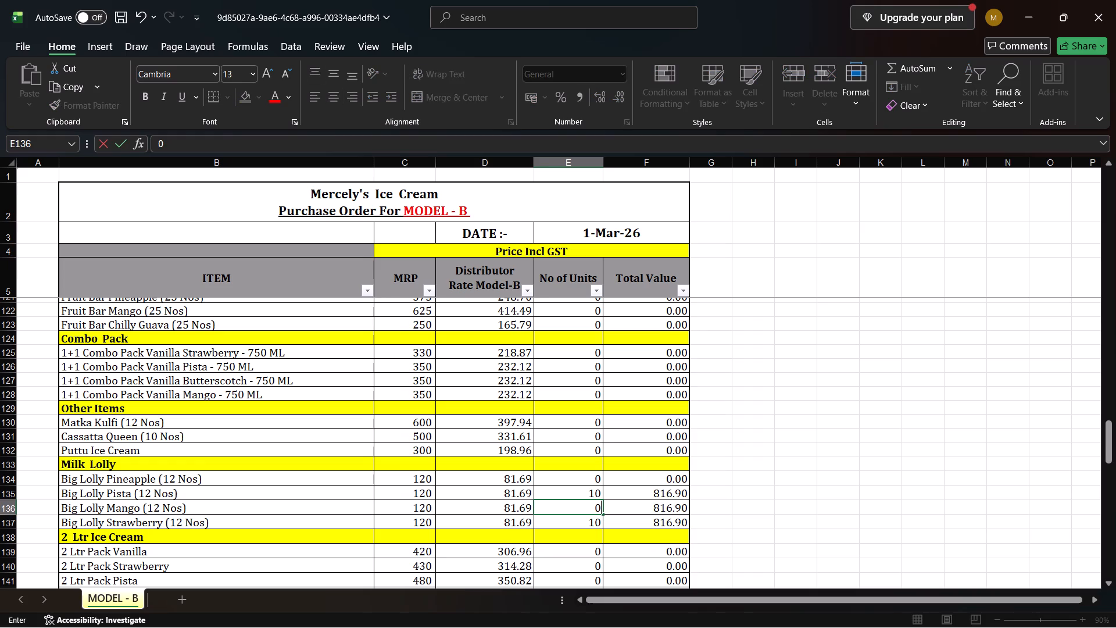
left_click(579, 495)
key("0")
left_click(582, 522)
key("0")
Clear No of Units for 4 LTR Vanilla, Butterscotch and Spanish Delight in the 4 Ltr Ice Cream section.
scroll(586, 522, "down", 3)
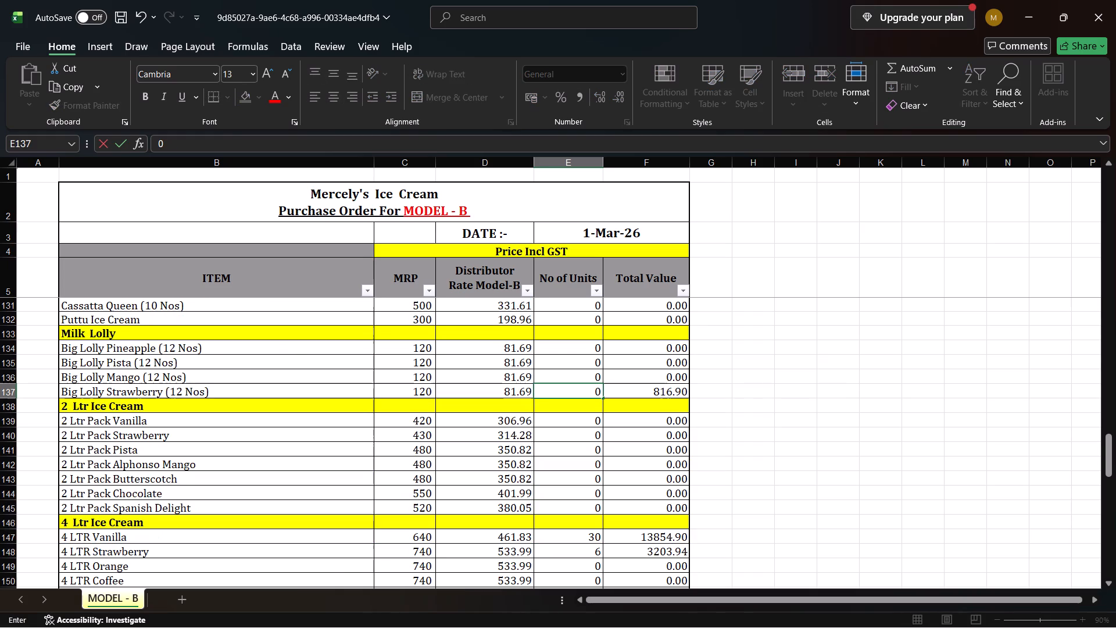
scroll(586, 523, "down", 1)
left_click(567, 497)
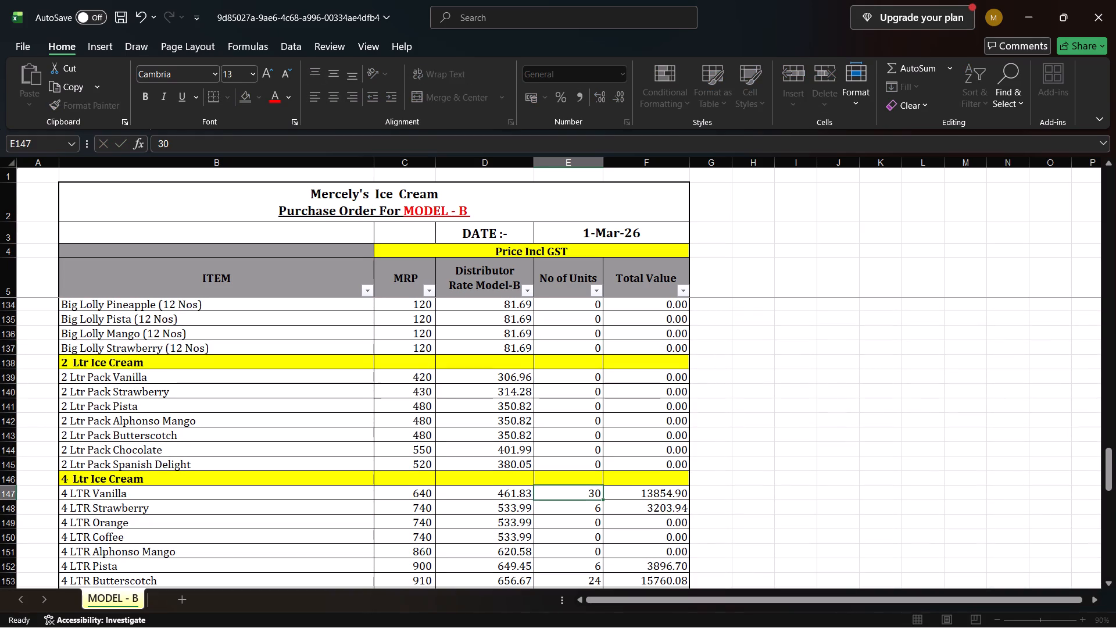
key("BackSpace")
scroll(567, 498, "down", 2)
left_click(578, 492)
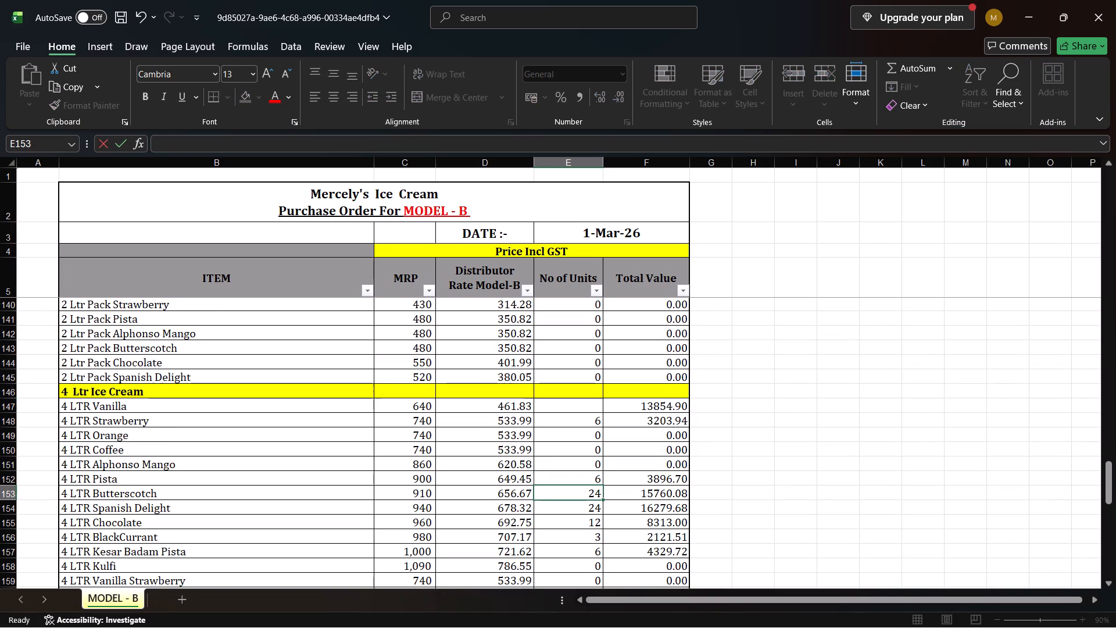
key("BackSpace")
left_click(578, 510)
key("BackSpace")
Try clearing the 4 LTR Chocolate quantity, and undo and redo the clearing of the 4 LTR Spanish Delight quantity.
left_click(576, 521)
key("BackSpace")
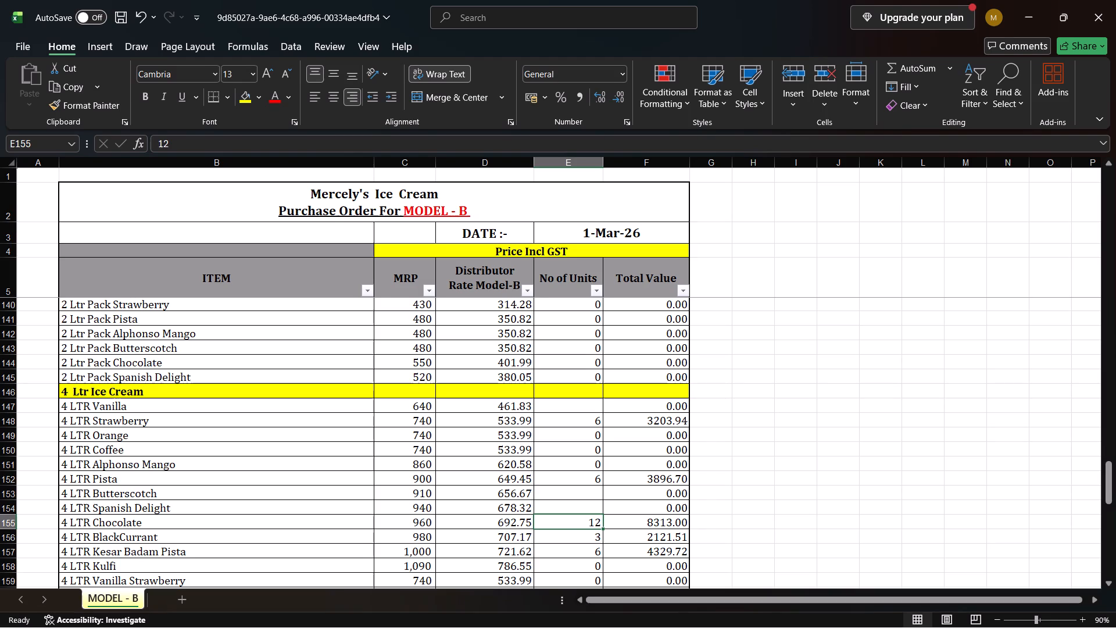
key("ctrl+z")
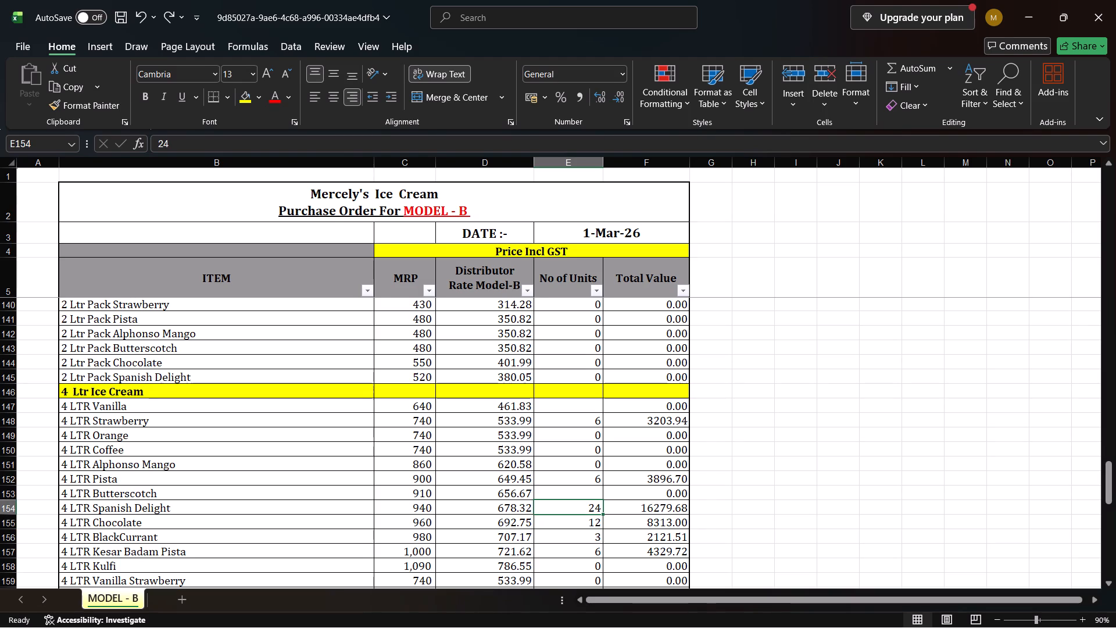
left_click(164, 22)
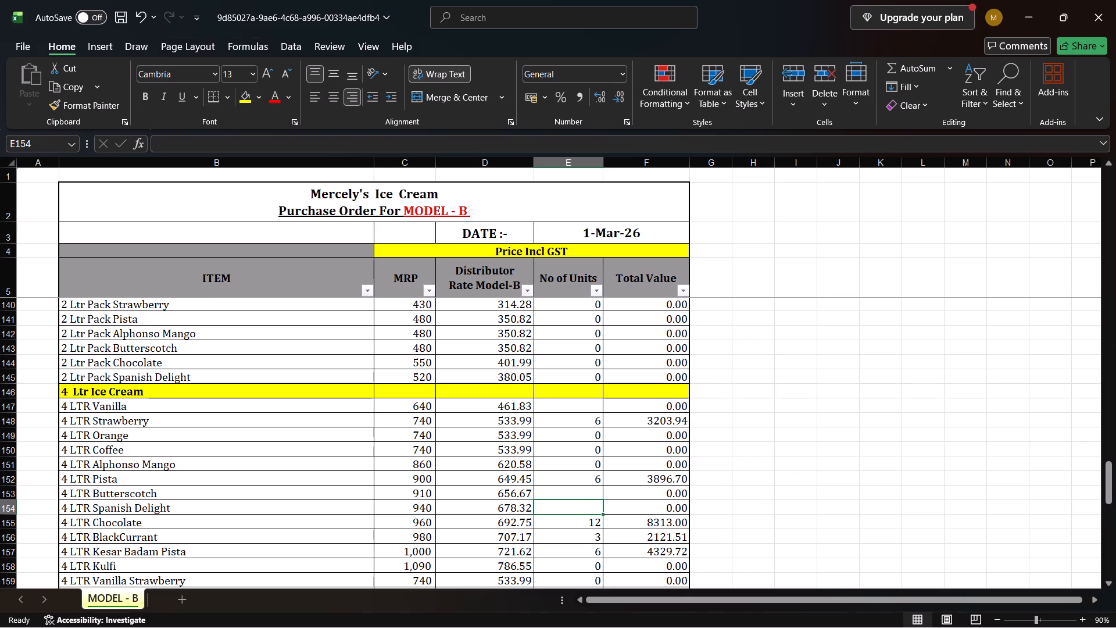
Set No of Units to 0 for 4 LTR Strawberry, Chocolate, Pista, BlackCurrant and Kesar Badam Pista in the 4 Ltr Ice Cream section.
left_click(595, 423)
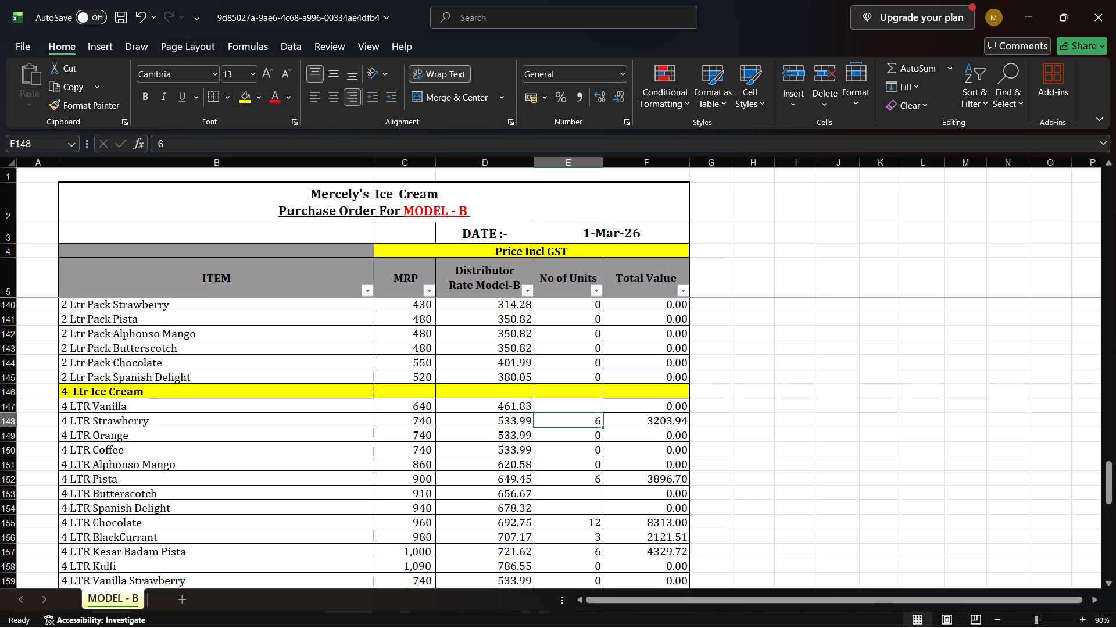
key("0")
scroll(595, 423, "down", 1)
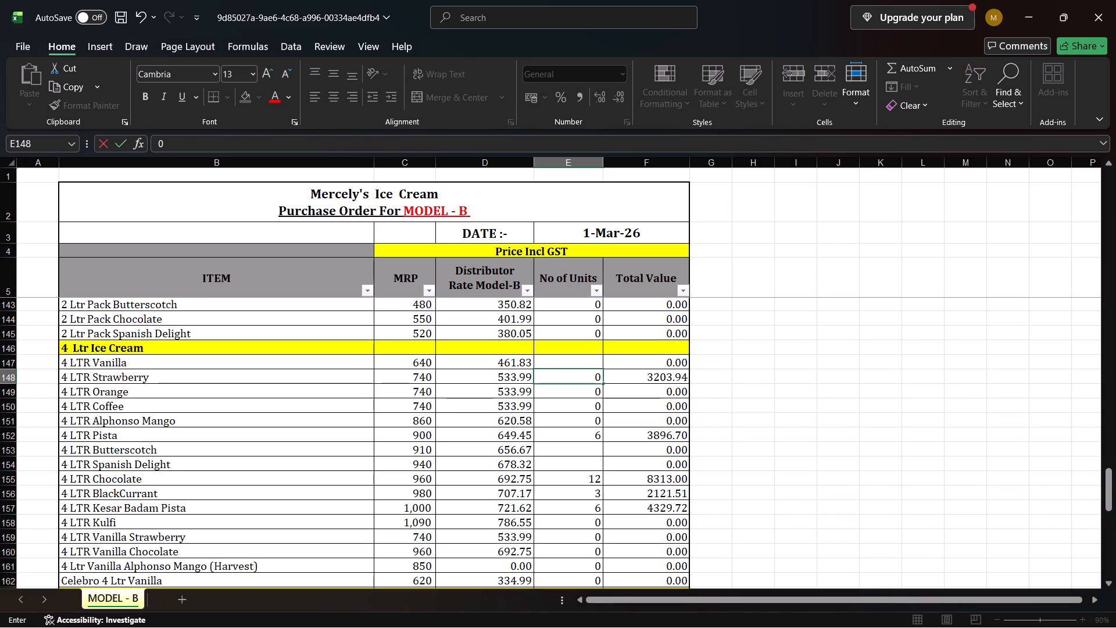
left_click(585, 480)
key("0")
left_click(579, 434)
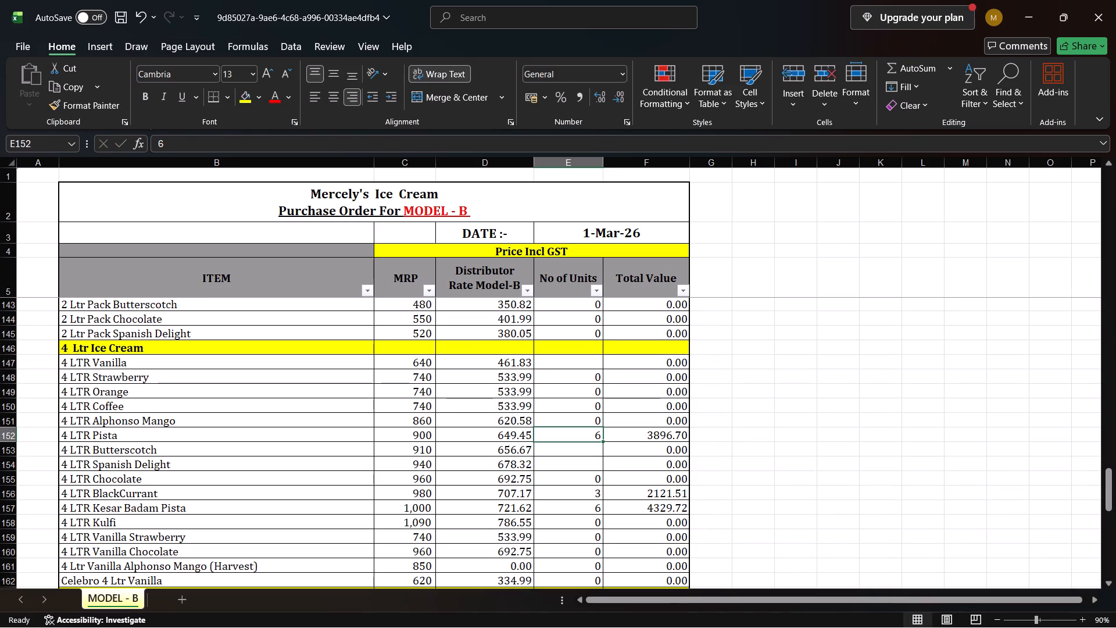
key("0")
scroll(579, 434, "down", 1)
left_click(575, 455)
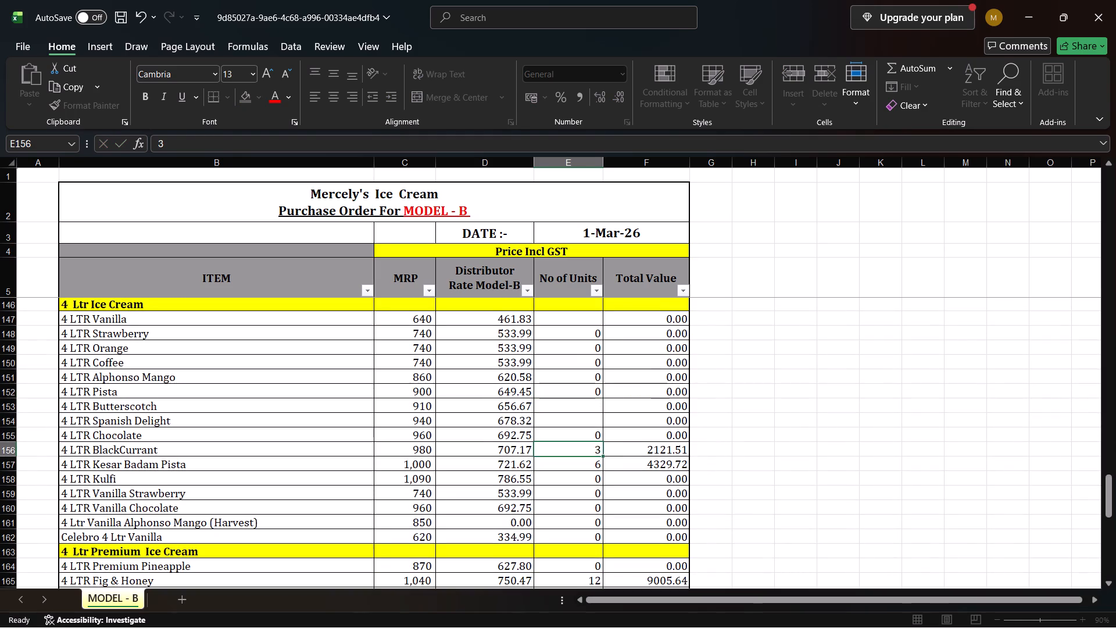
key("0")
left_click(575, 466)
key("0")
Set No of Units to 0 for 4 LTR Fig & Honey and 4 LTR Premium Chikoo in the 4 Ltr Premium Ice Cream section.
scroll(575, 466, "down", 2)
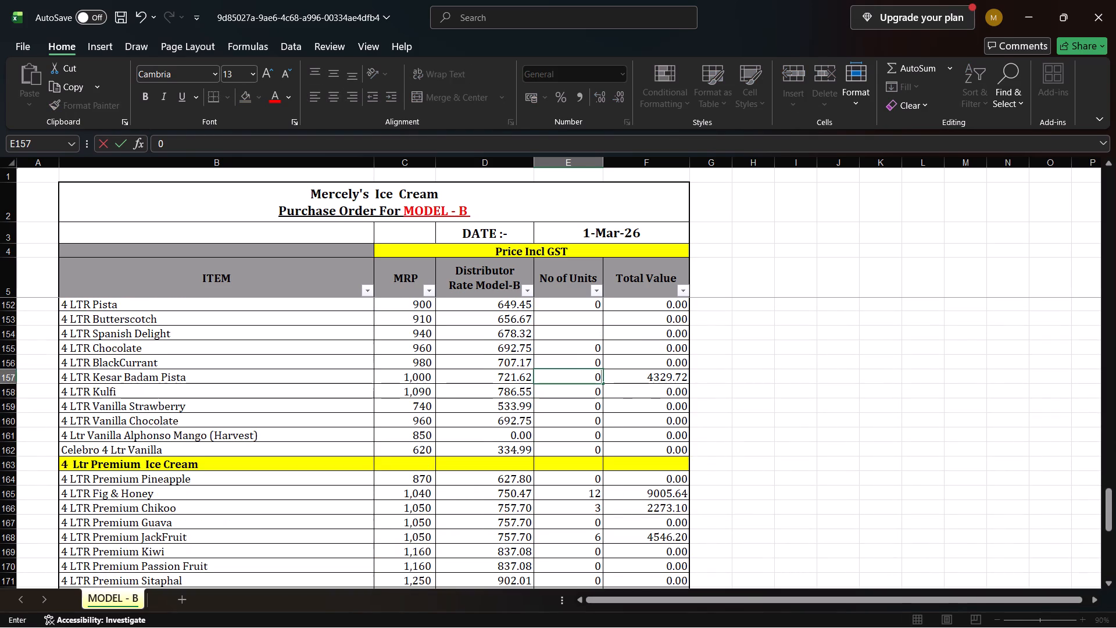
left_click(575, 498)
key("0")
scroll(575, 498, "down", 1)
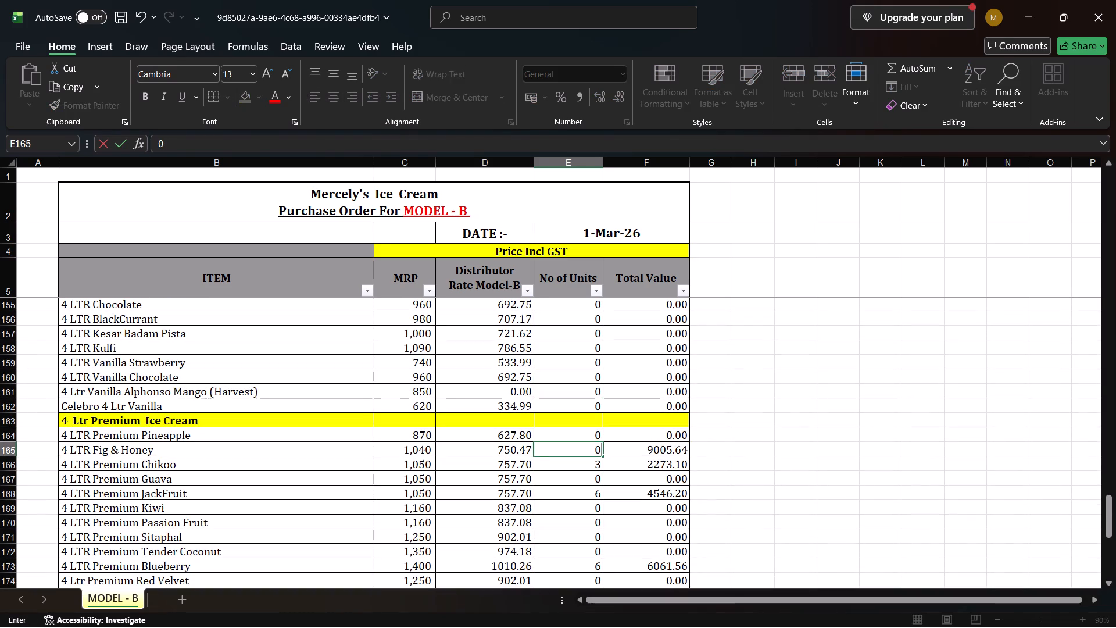
left_click(581, 464)
key("0")
Set No of Units to 0 for Merii Can Mango Paradise, Strawberry Overload, Velvetine and Choco Blueberry Swirl.
scroll(581, 464, "down", 15)
scroll(581, 464, "up", 6)
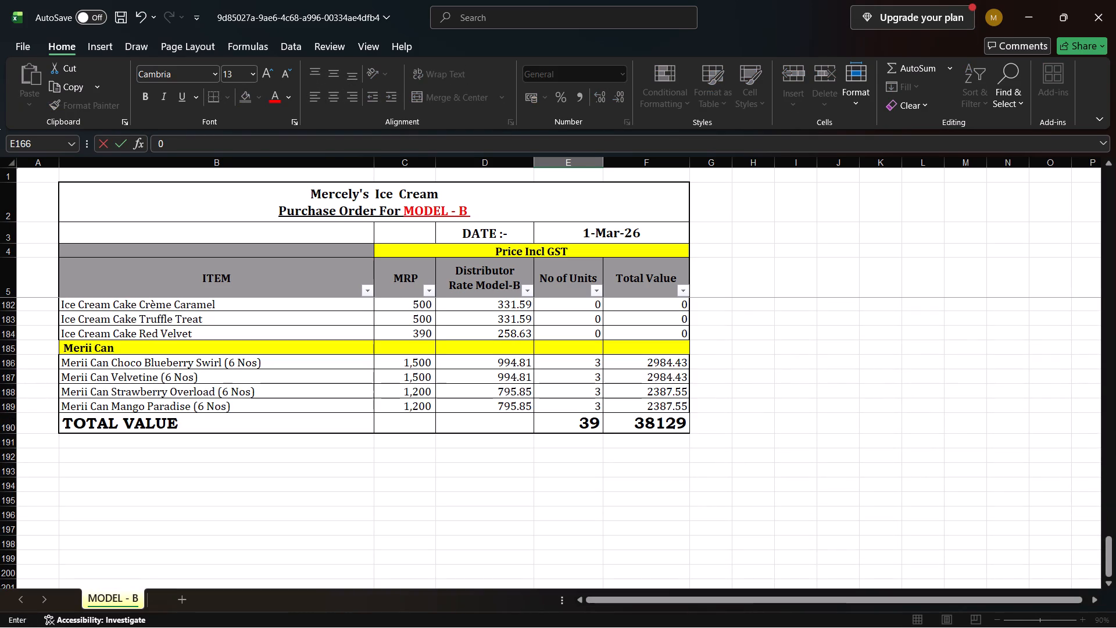
left_click(567, 426)
left_click(567, 426)
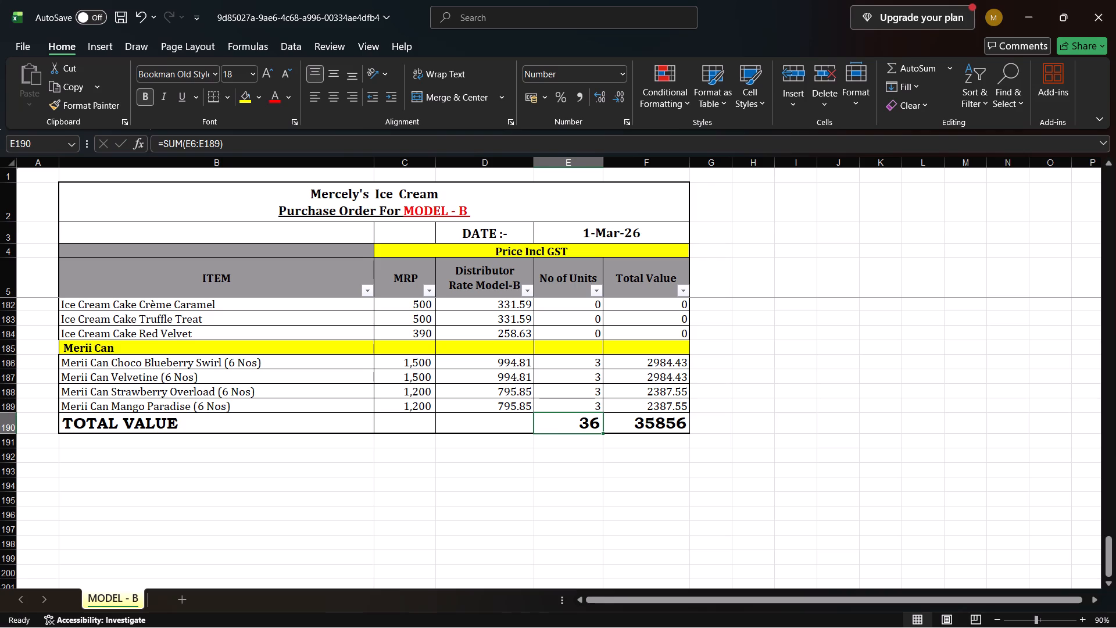
left_click(566, 406)
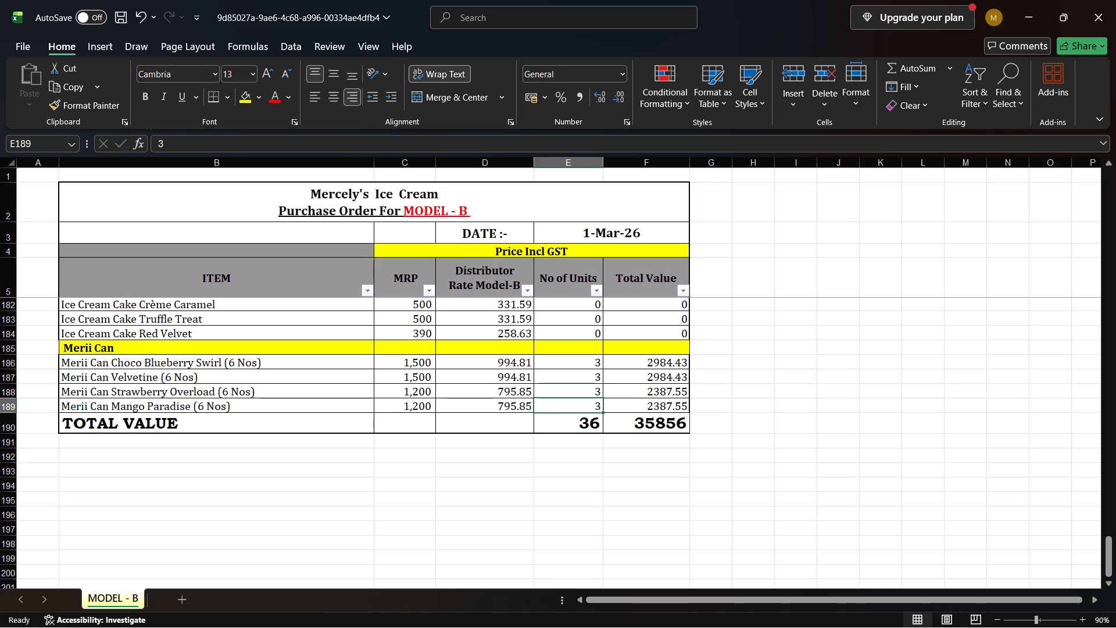
key("BackSpace")
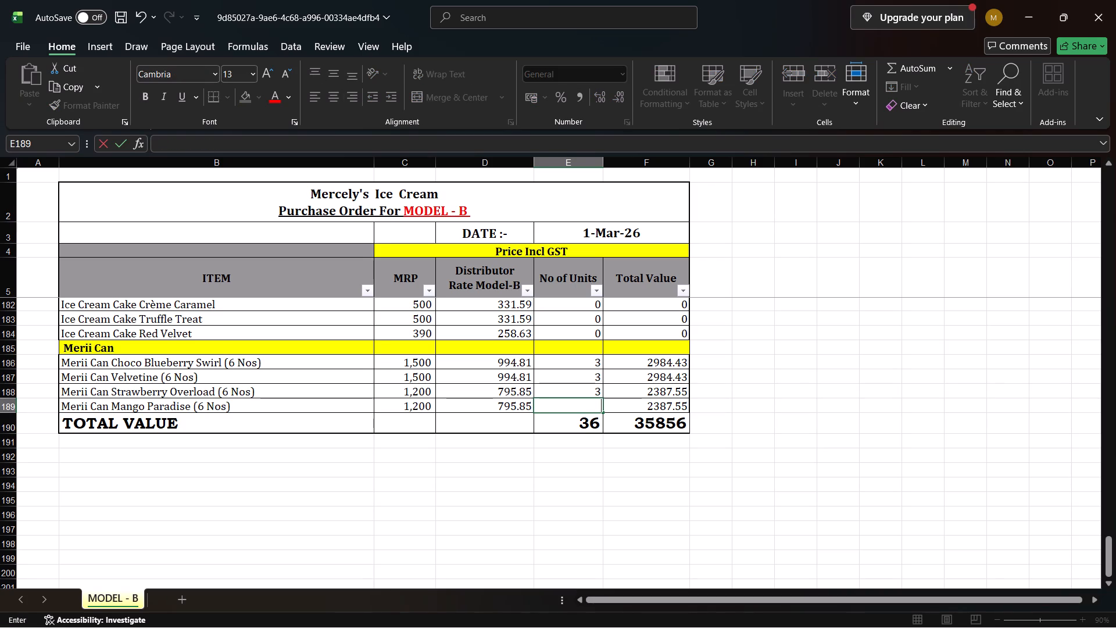
key("0")
left_click(568, 390)
key("0")
left_click(568, 381)
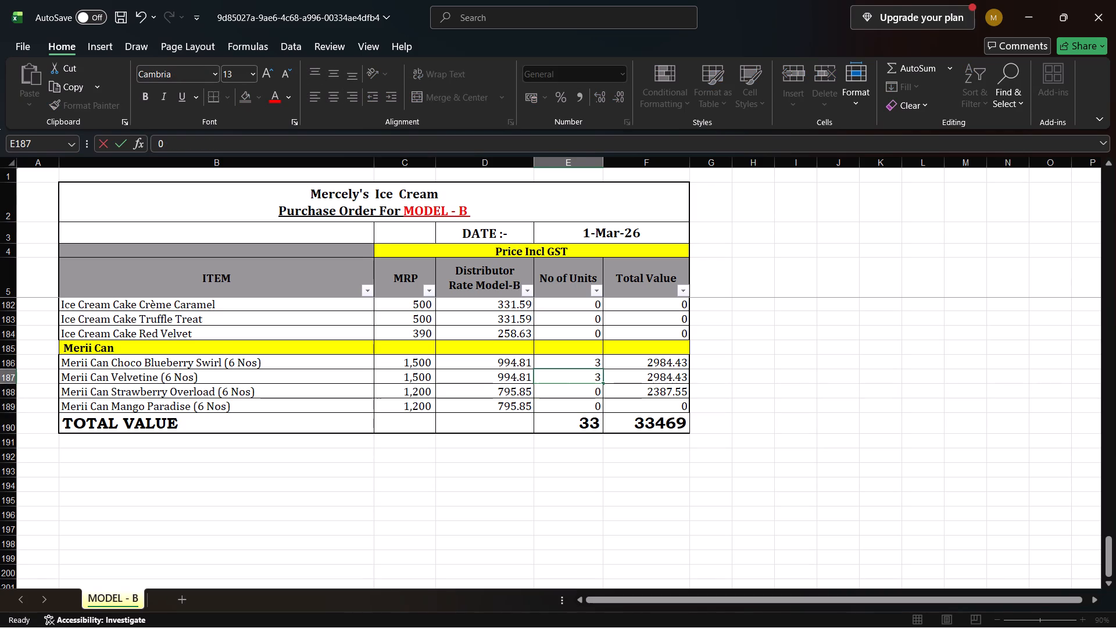
key("0")
left_click(568, 369)
left_click(568, 360)
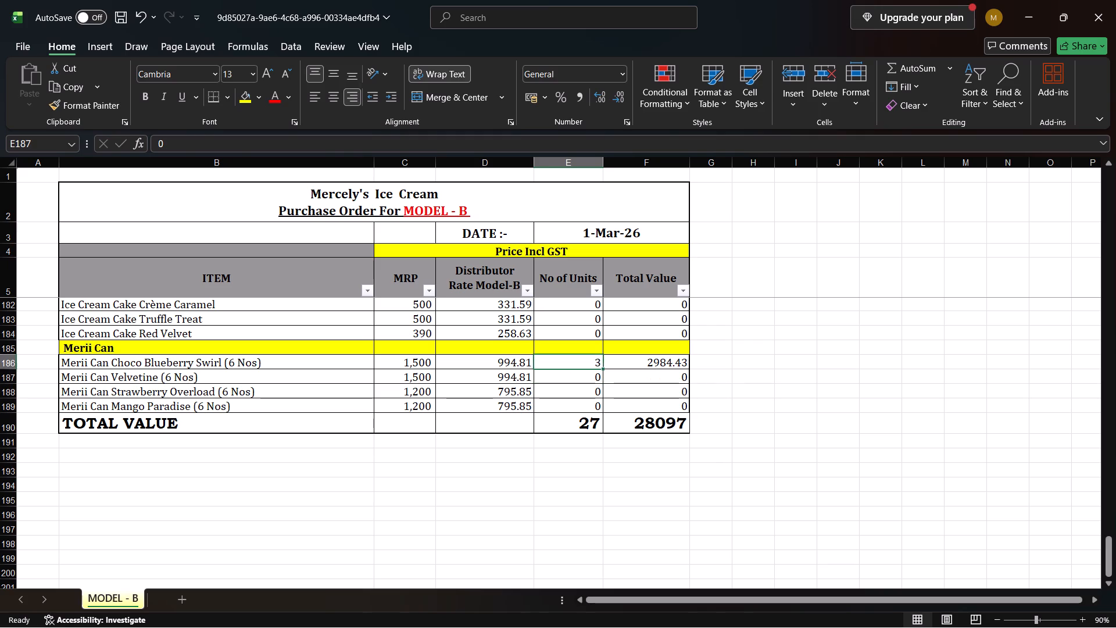
key("0")
Set No of Units to 0 for 4 LTR Premium Blueberry, Avocado and Chocolate Blueberry in the 4 Ltr Premium Ice Cream section.
scroll(568, 360, "up", 4)
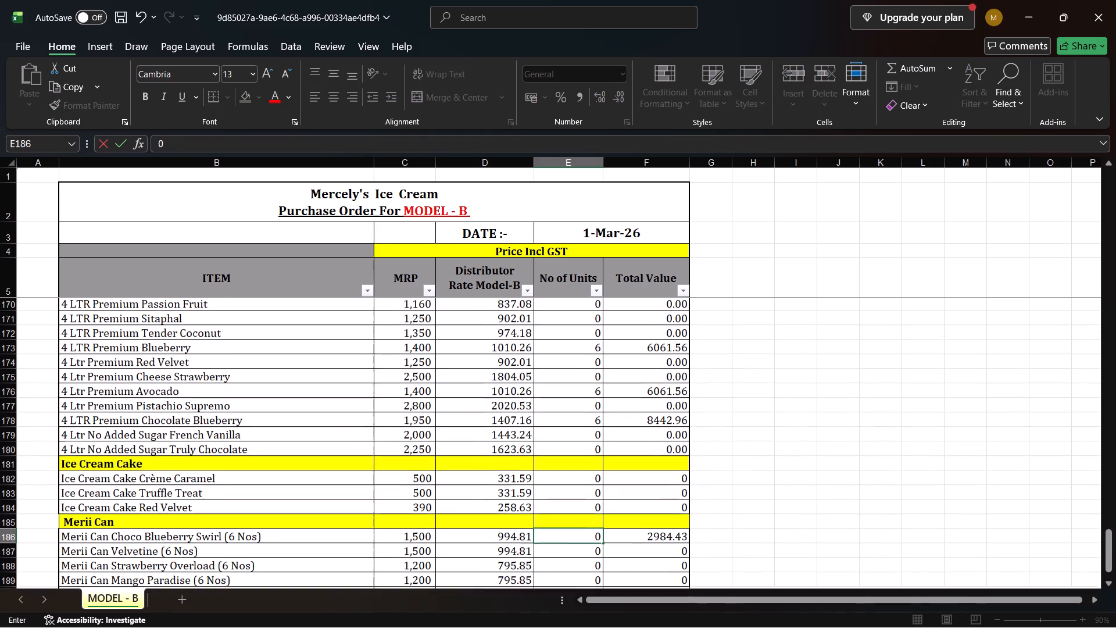
left_click(568, 351)
key("0")
scroll(568, 351, "up", 2)
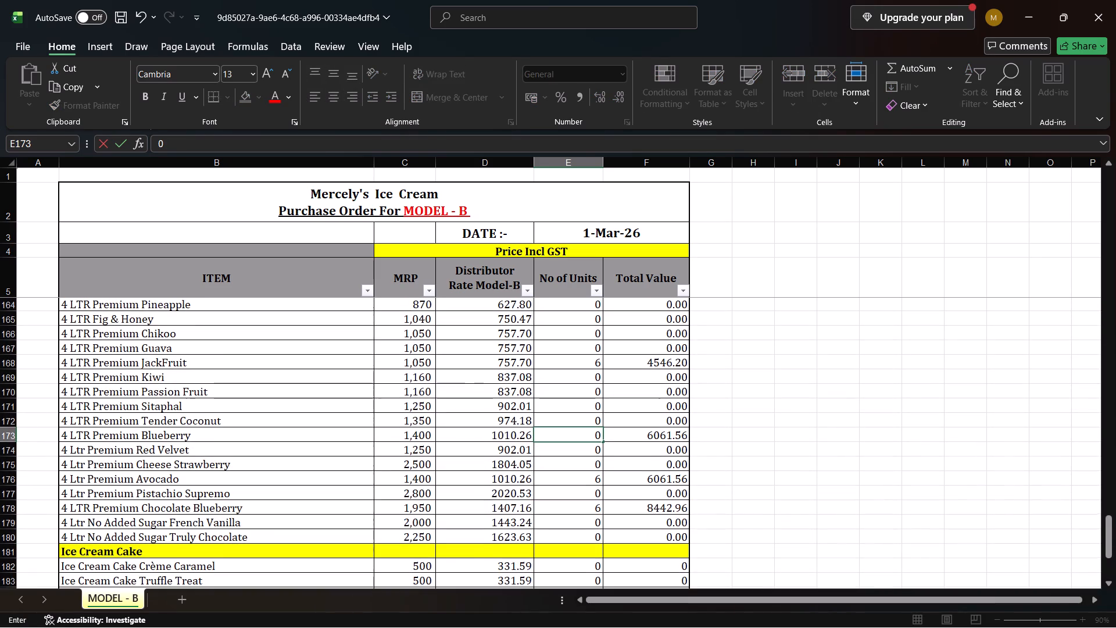
scroll(568, 351, "up", 3)
scroll(568, 351, "down", 10)
scroll(568, 352, "up", 7)
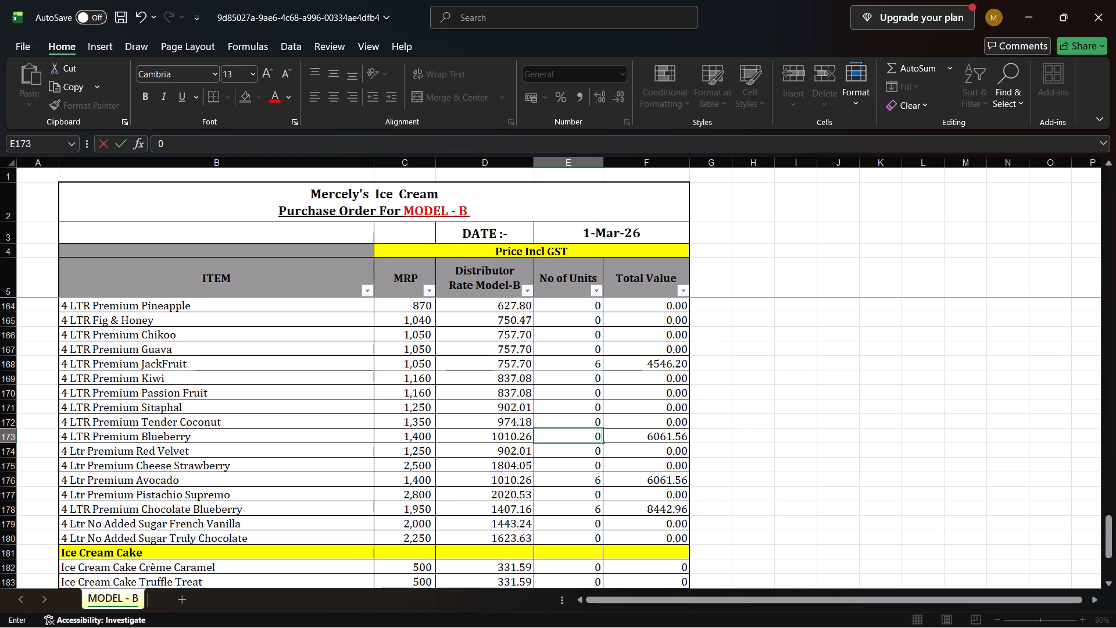
left_click(576, 478)
key("0")
left_click(576, 509)
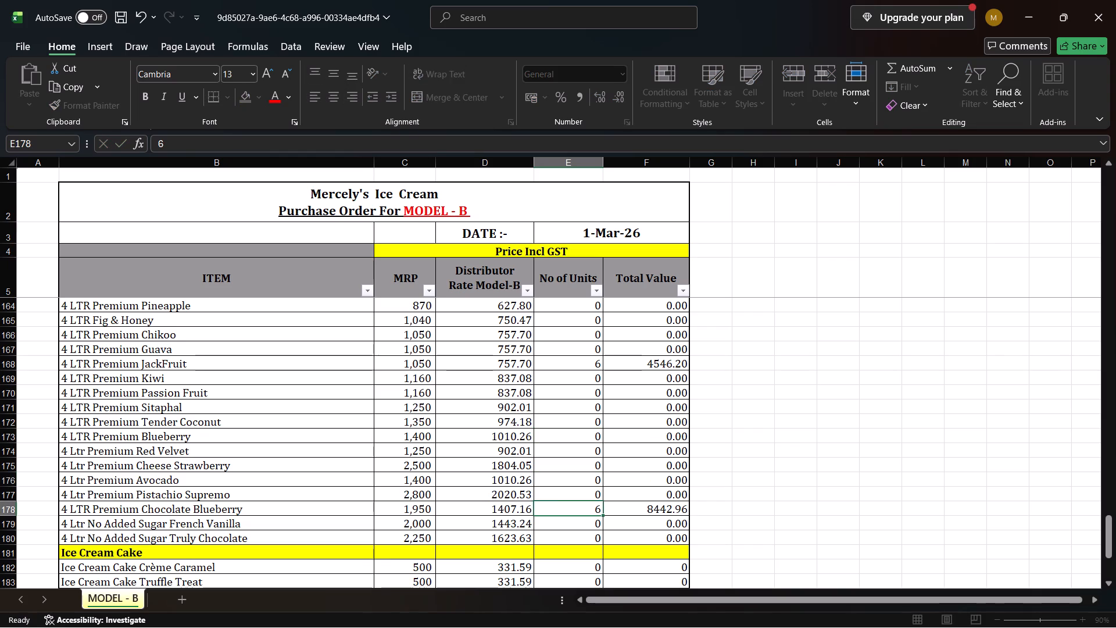
key("0")
Set No of Units to 0 for 4 LTR Butterscotch, Spanish Delight and Vanilla in the 4 Ltr Ice Cream section.
scroll(576, 509, "up", 6)
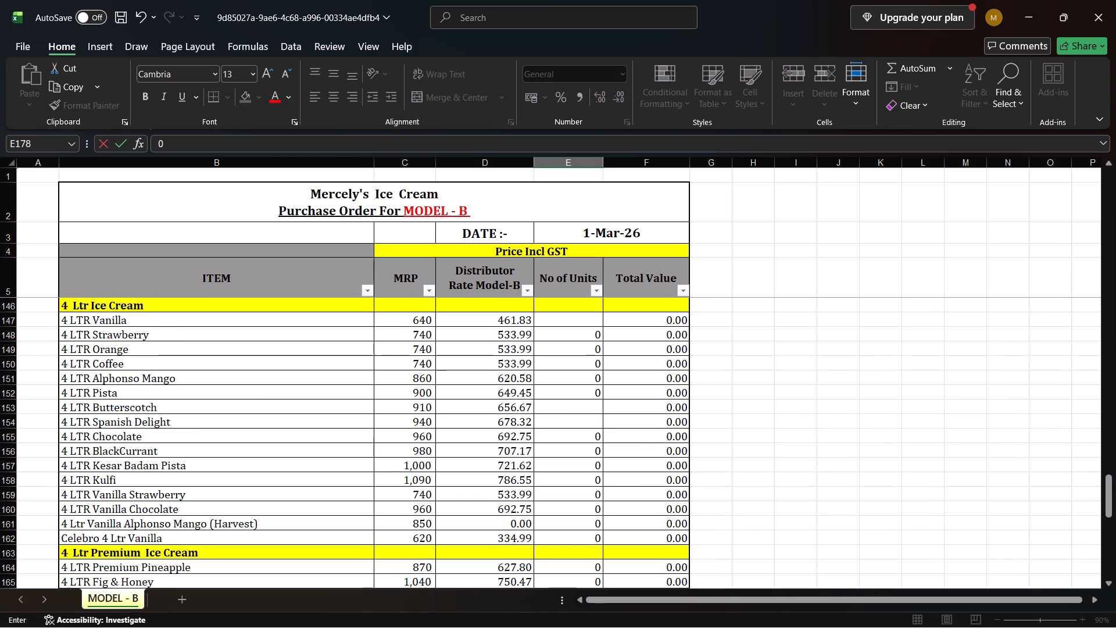
left_click(591, 412)
key("0")
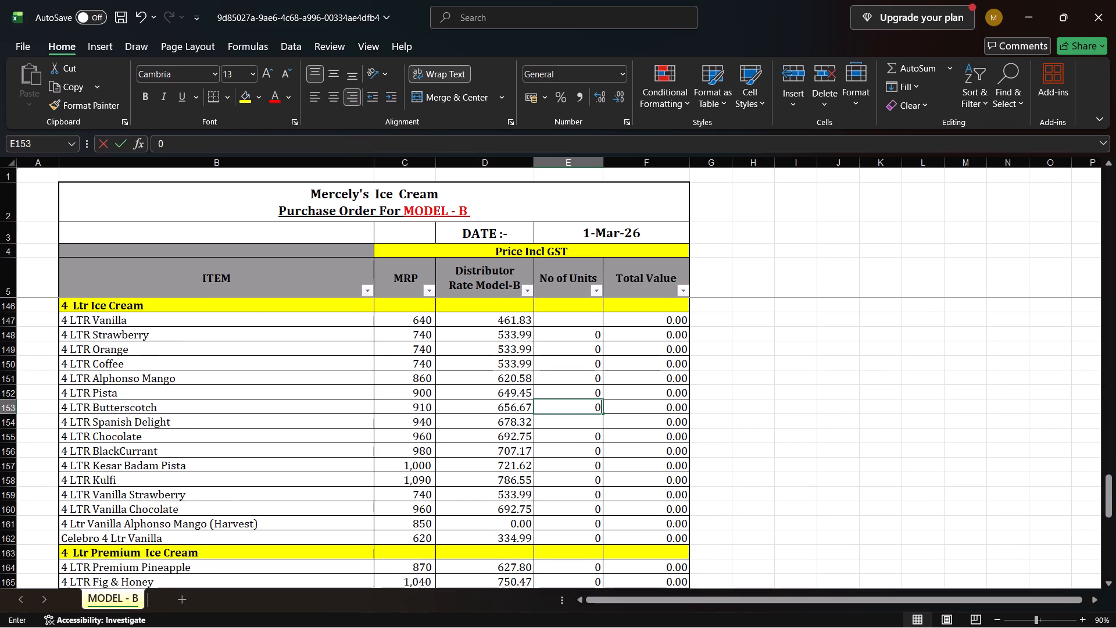
left_click(588, 419)
key("0")
scroll(589, 423, "up", 2)
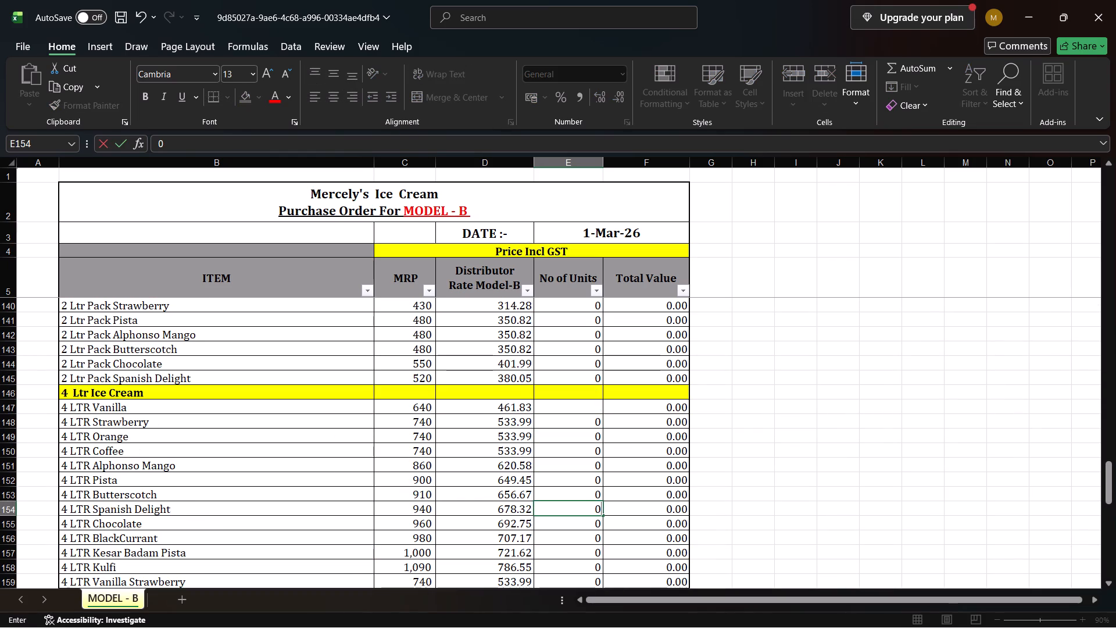
left_click(587, 405)
key("0")
Check the No of Units column from the Tub 1 Ltr section through the TOTAL VALUE row for blank or non-zero quantities.
scroll(577, 423, "up", 2)
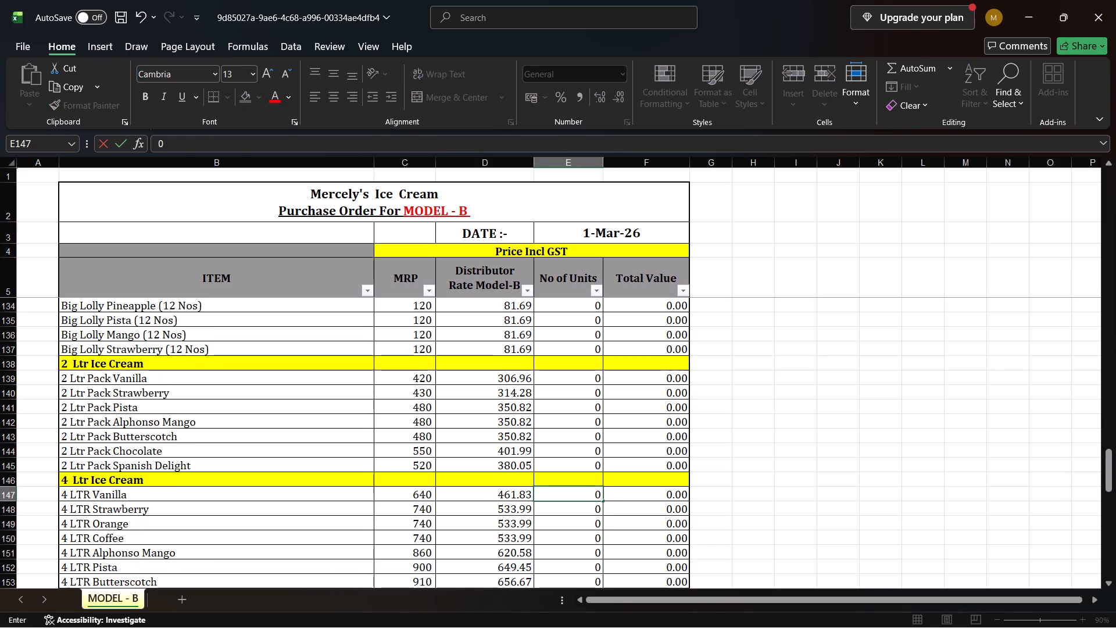
scroll(577, 423, "up", 17)
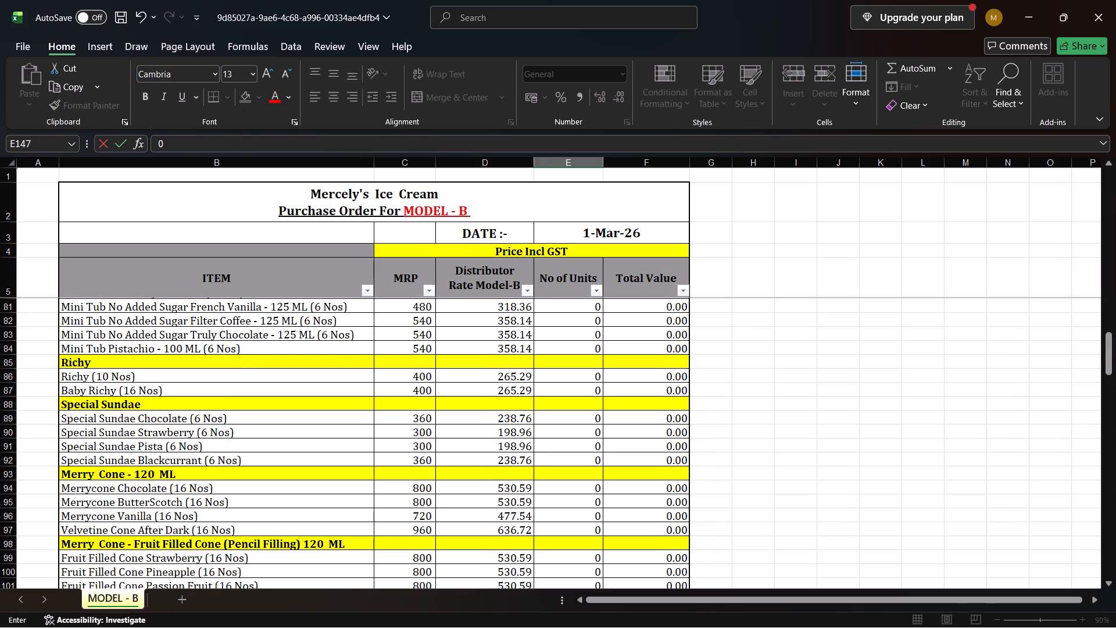
scroll(577, 423, "up", 11)
scroll(578, 424, "up", 14)
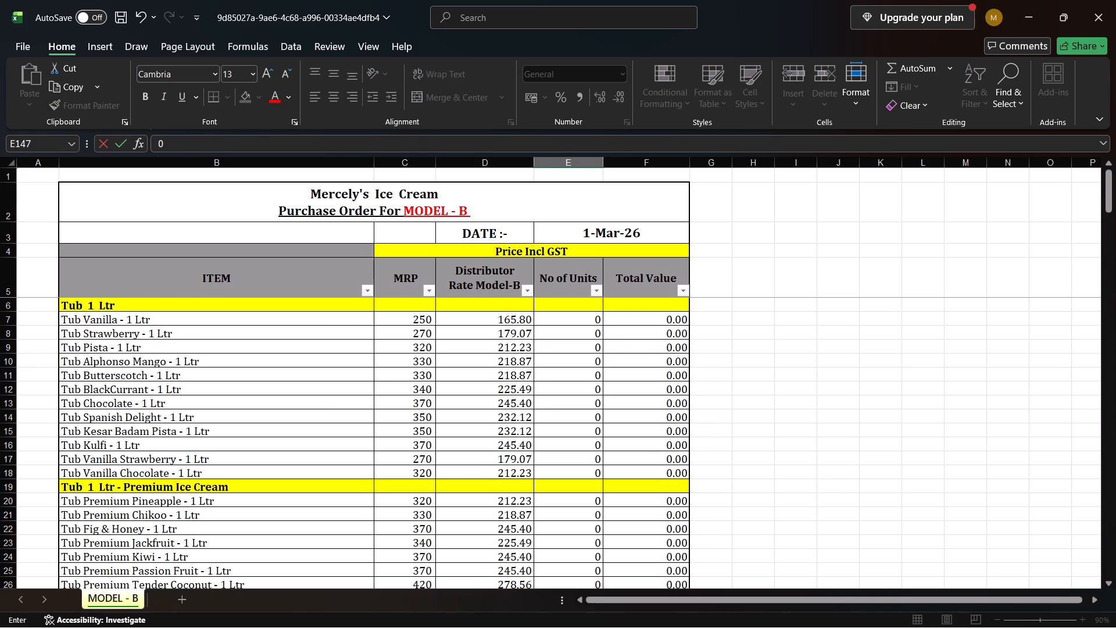
scroll(580, 426, "up", 7)
scroll(580, 426, "down", 19)
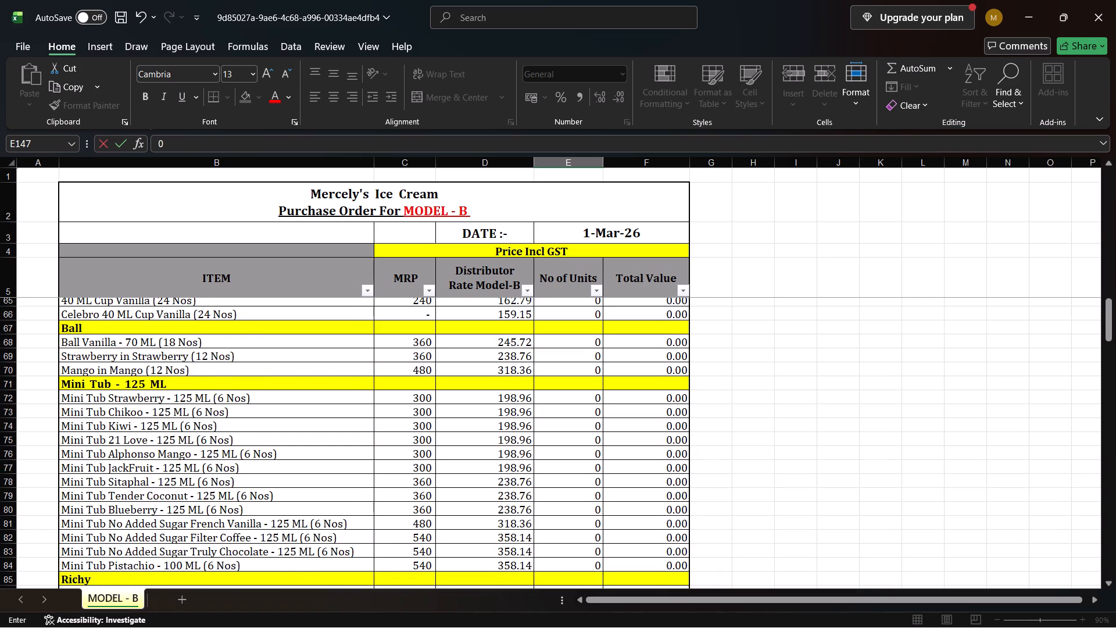
scroll(580, 426, "down", 14)
scroll(581, 431, "down", 10)
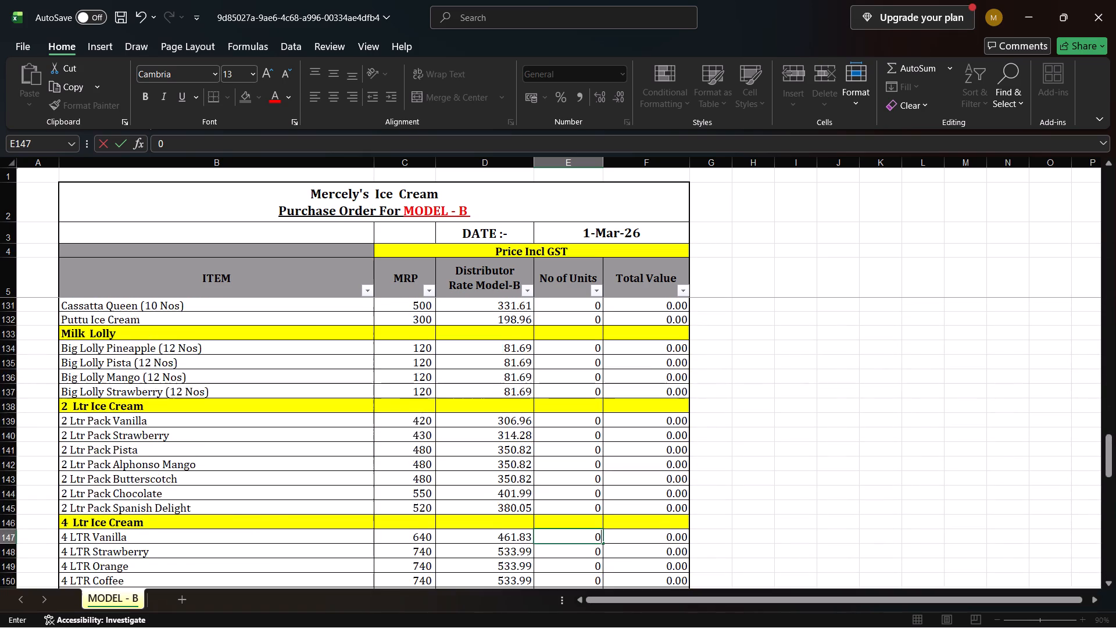
scroll(581, 432, "down", 11)
left_click(572, 551)
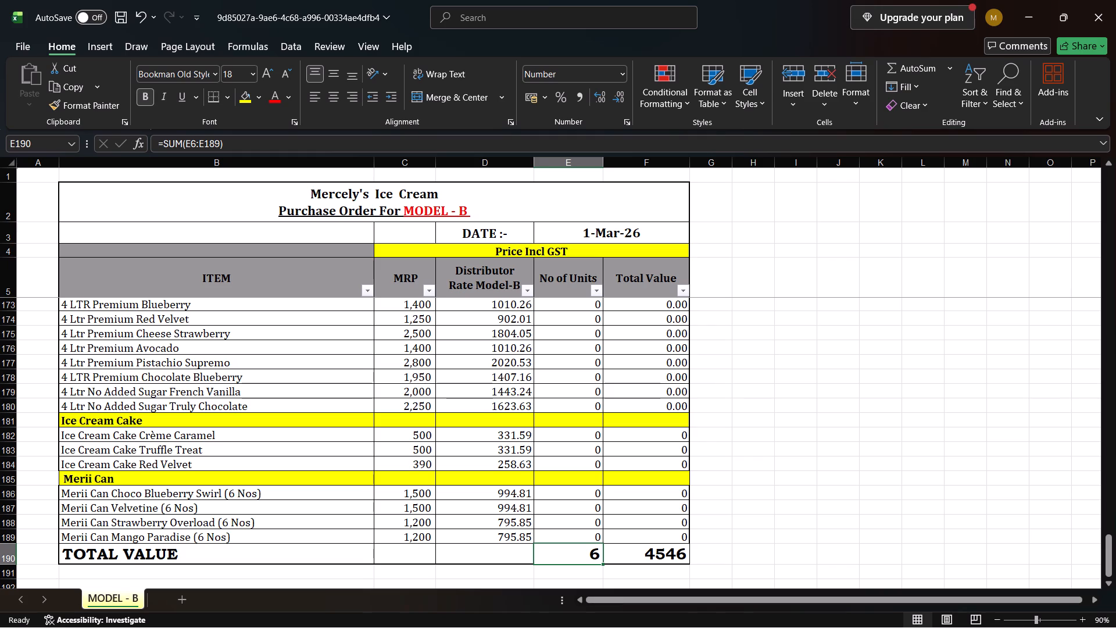
Set No of Units to 0 for 4 LTR Premium JackFruit in the 4 Ltr Premium Ice Cream section.
scroll(577, 561, "up", 2)
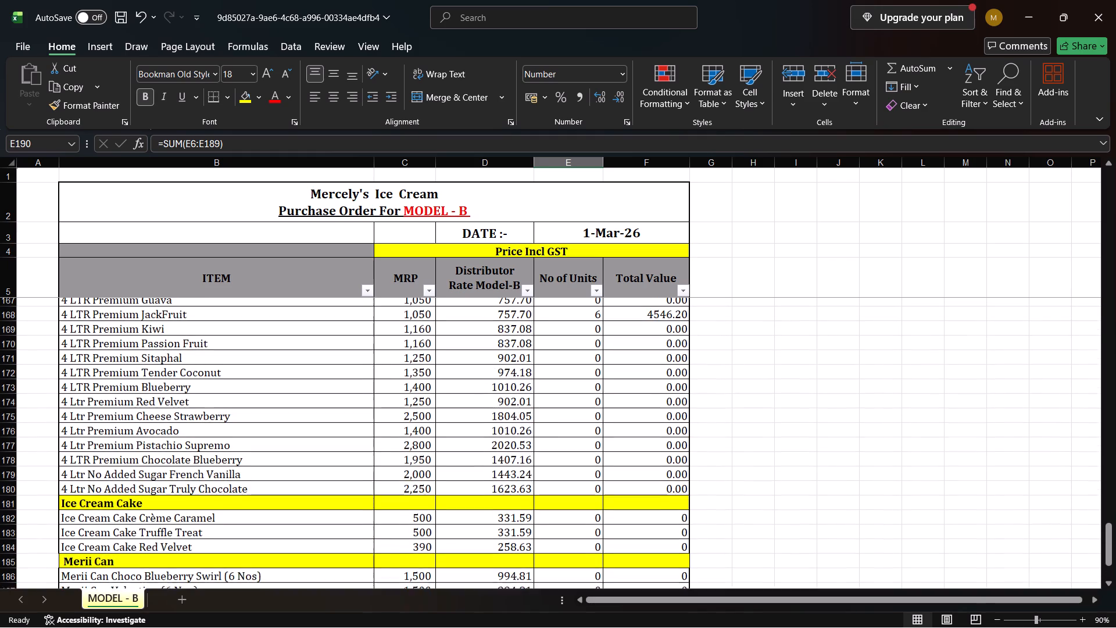
scroll(577, 561, "up", 2)
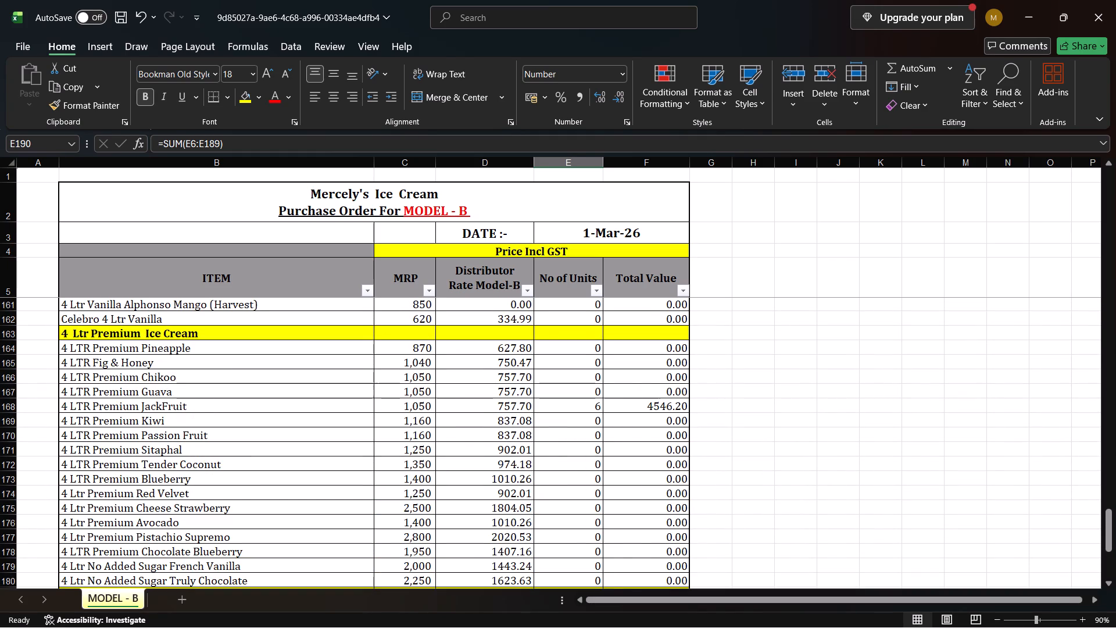
left_click(588, 409)
key("BackSpace")
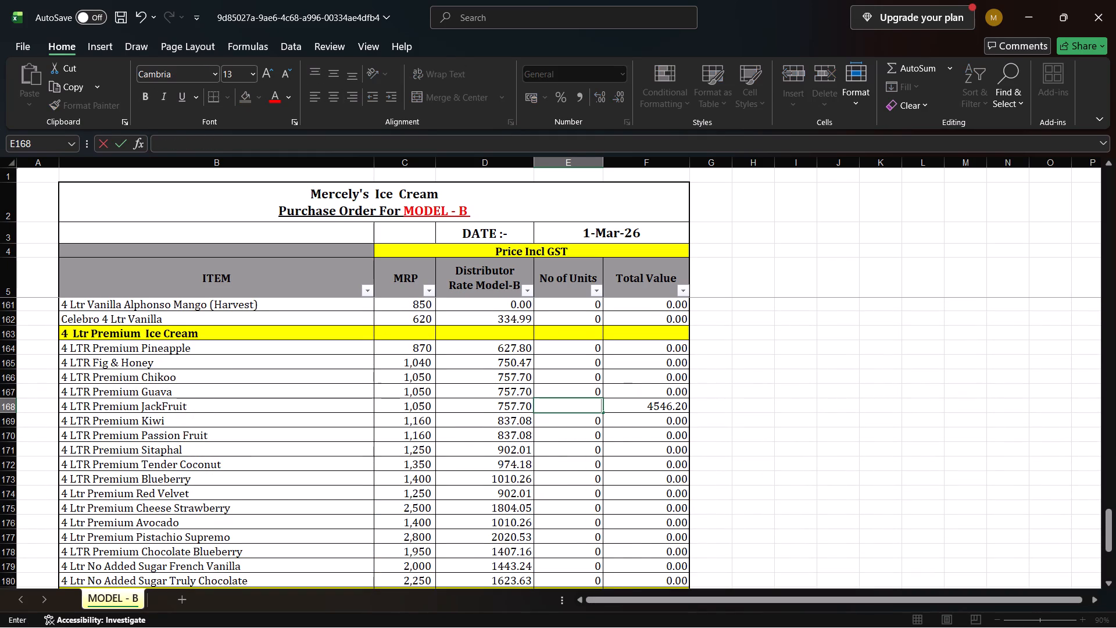
scroll(588, 409, "up", 1)
key("0")
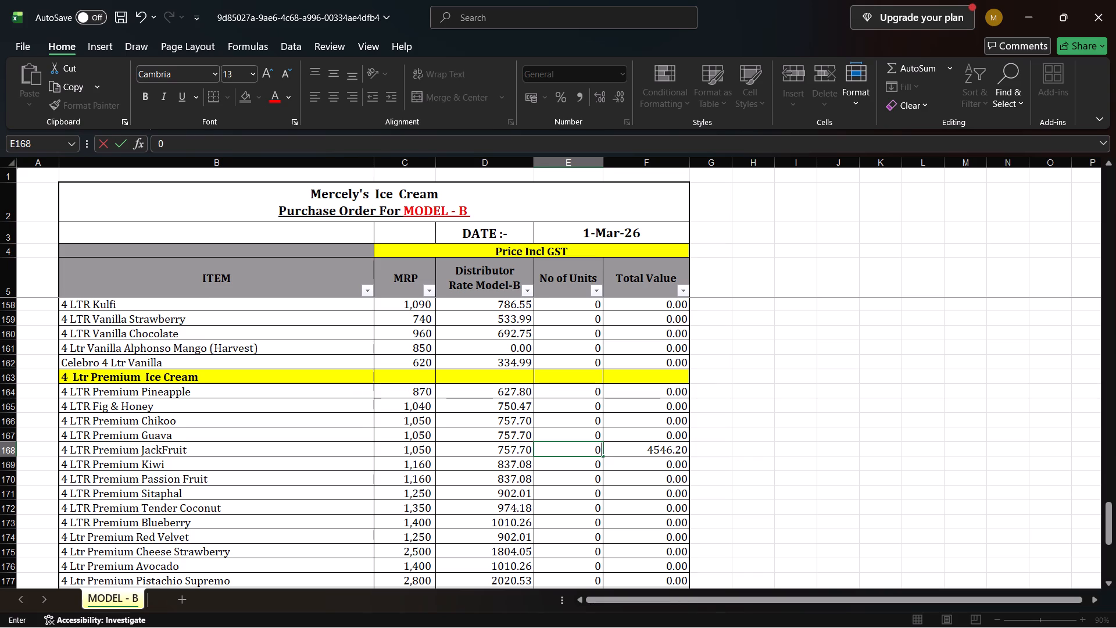
left_click(588, 409)
Review the No of Units column across all sections of the purchase order, ending at the TOTAL VALUE row.
scroll(588, 409, "up", 3)
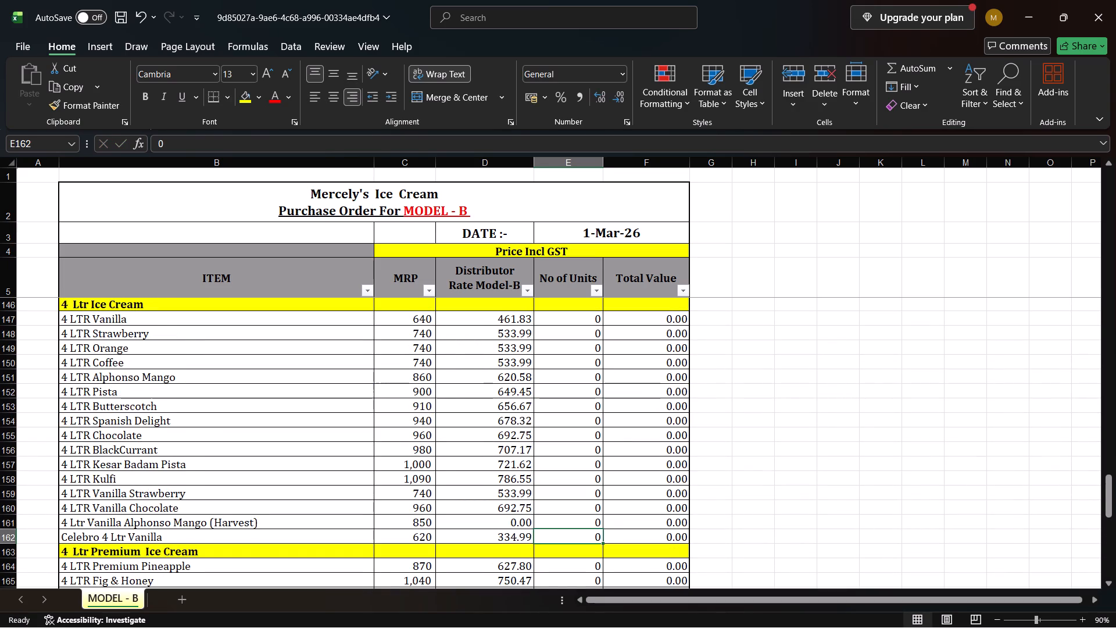
scroll(588, 409, "up", 11)
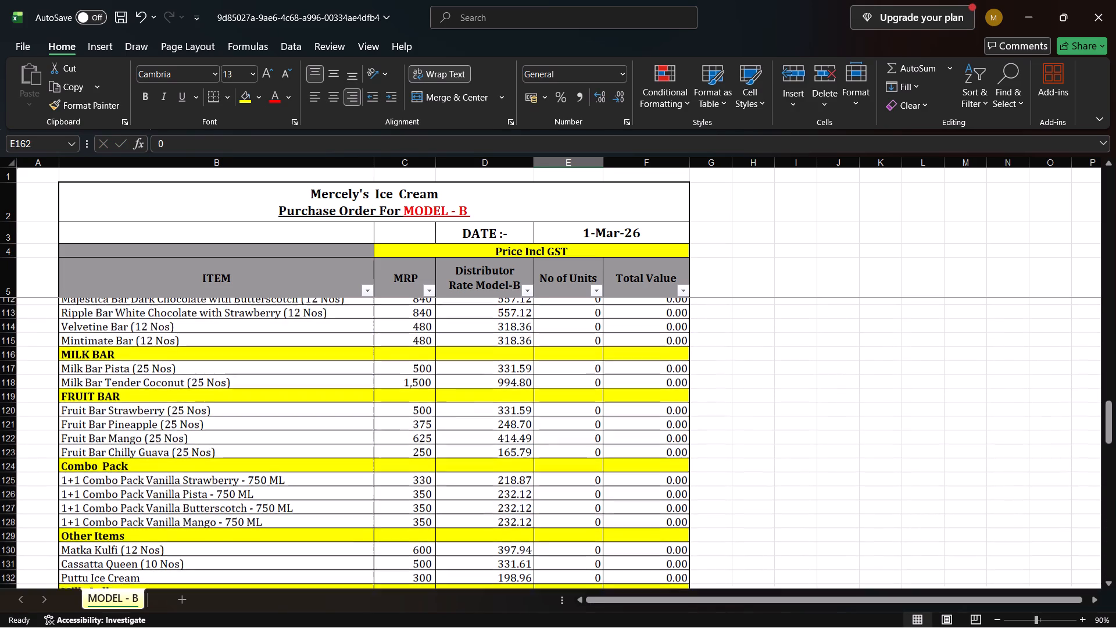
scroll(588, 409, "up", 18)
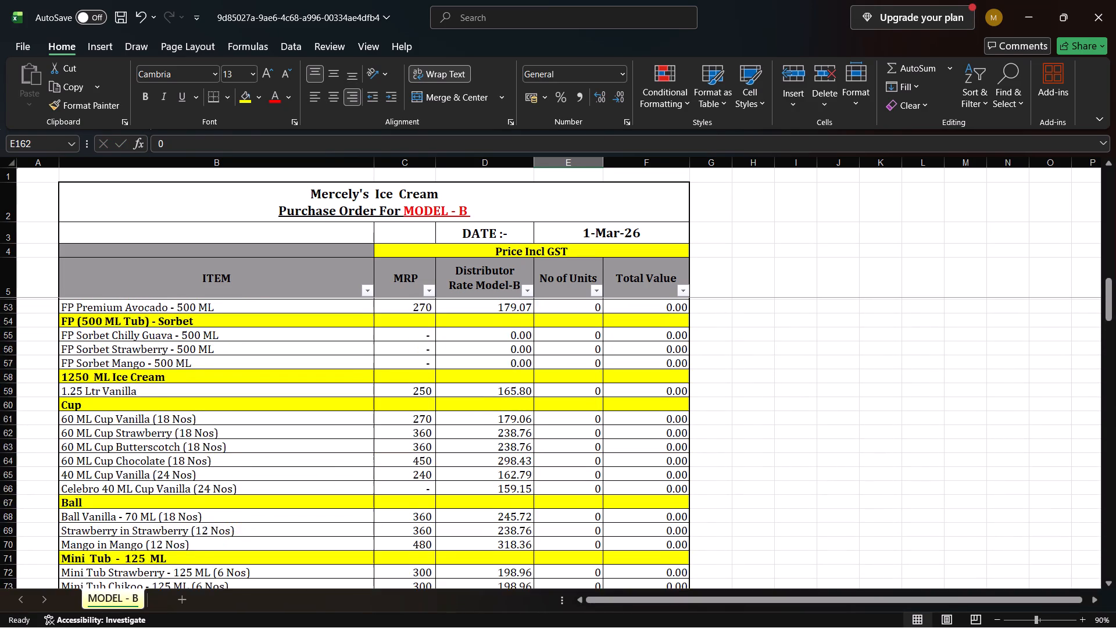
scroll(588, 409, "up", 20)
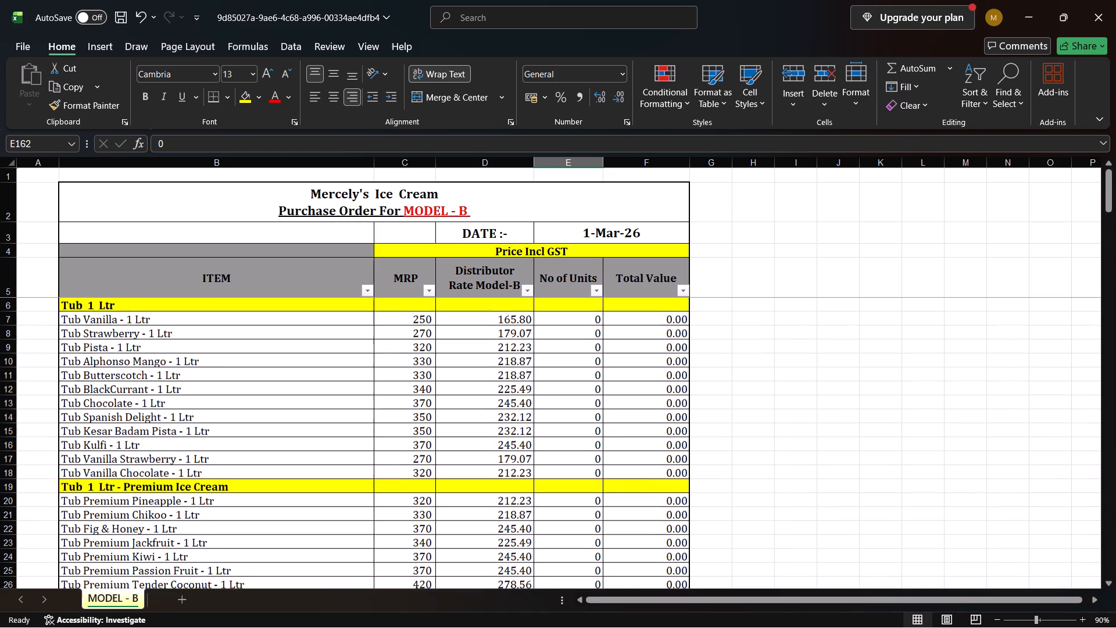
scroll(588, 409, "up", 4)
scroll(588, 409, "down", 8)
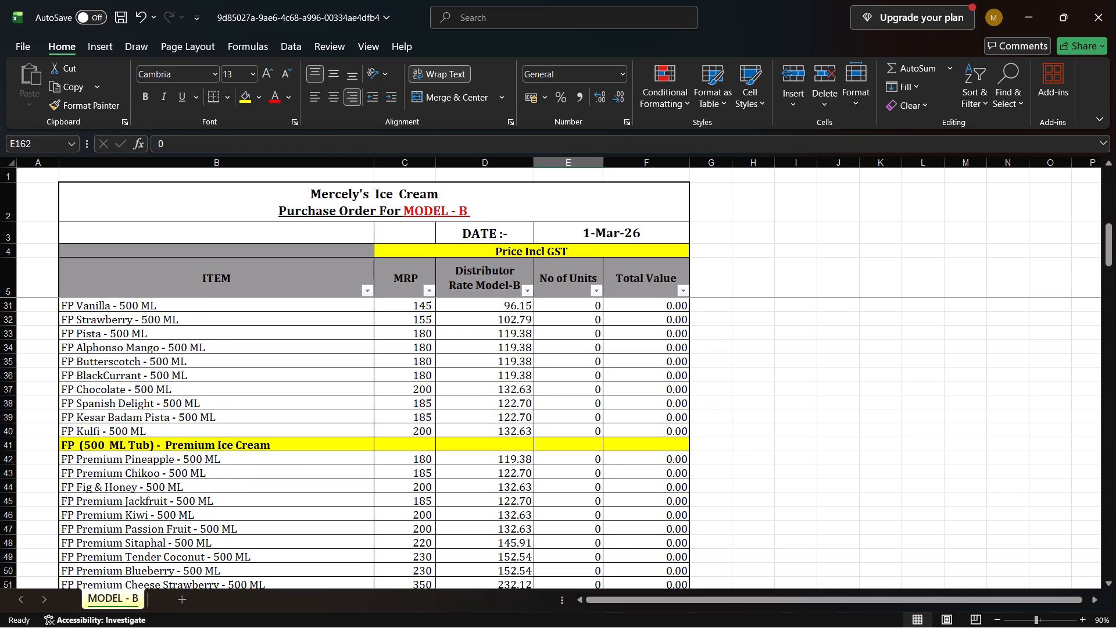
scroll(588, 409, "down", 14)
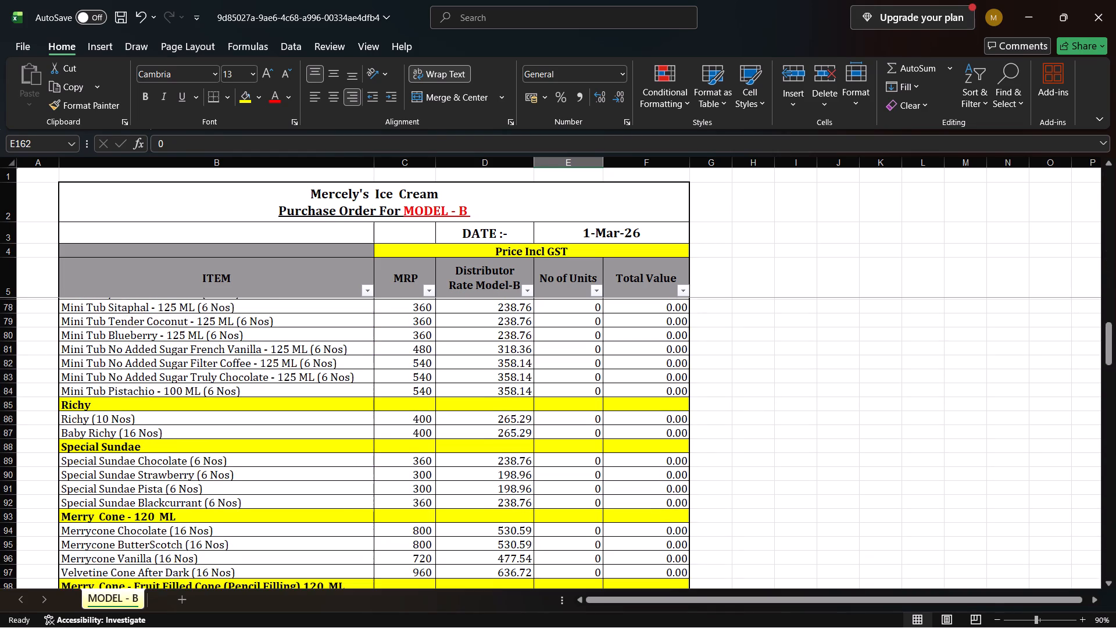
scroll(588, 411, "down", 15)
scroll(588, 411, "down", 19)
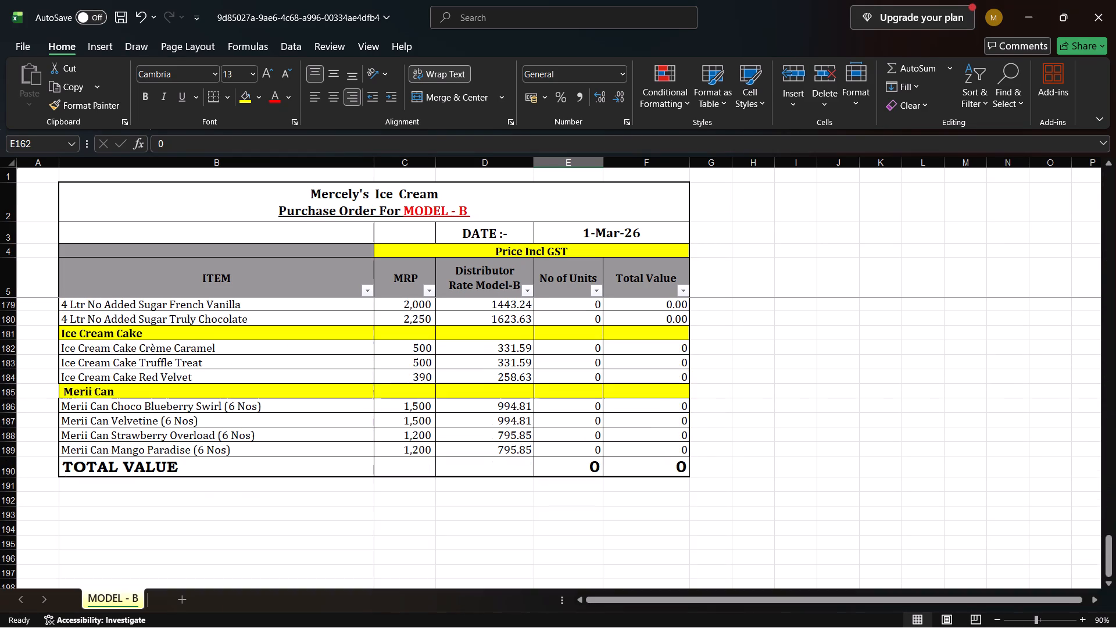
Save the MODEL - B purchase order workbook.
left_click(600, 511)
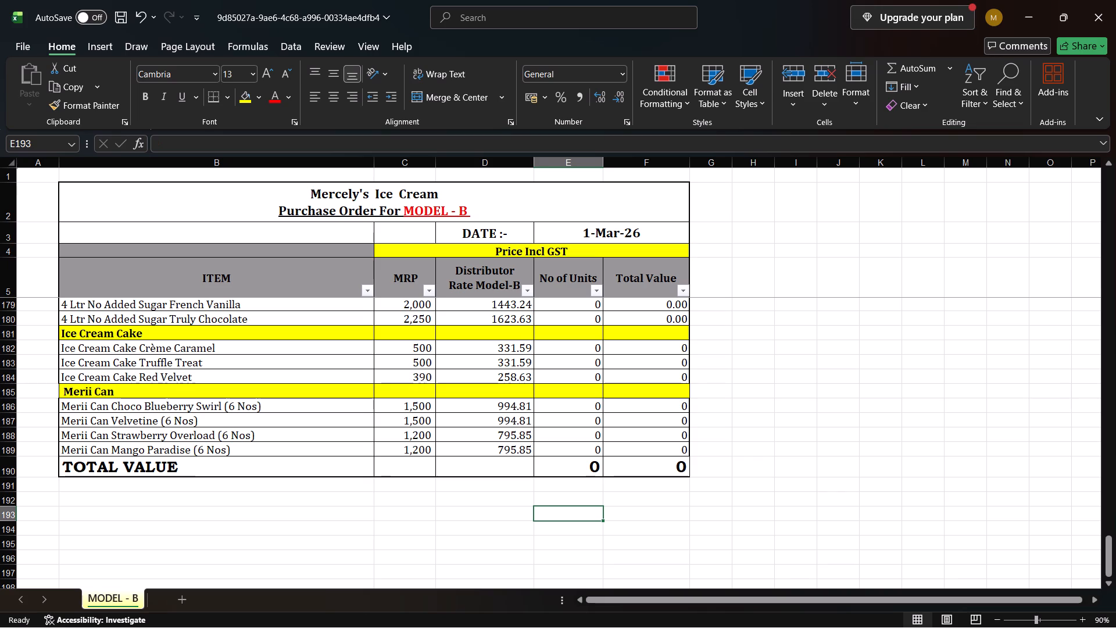
key("ctrl+s")
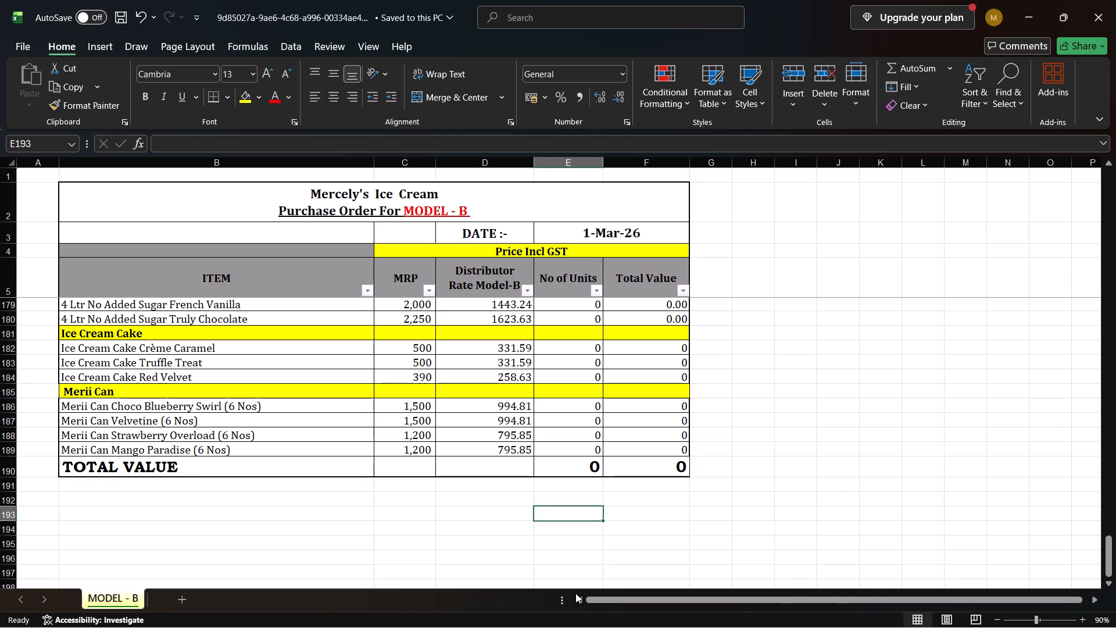
key("ctrl+s")
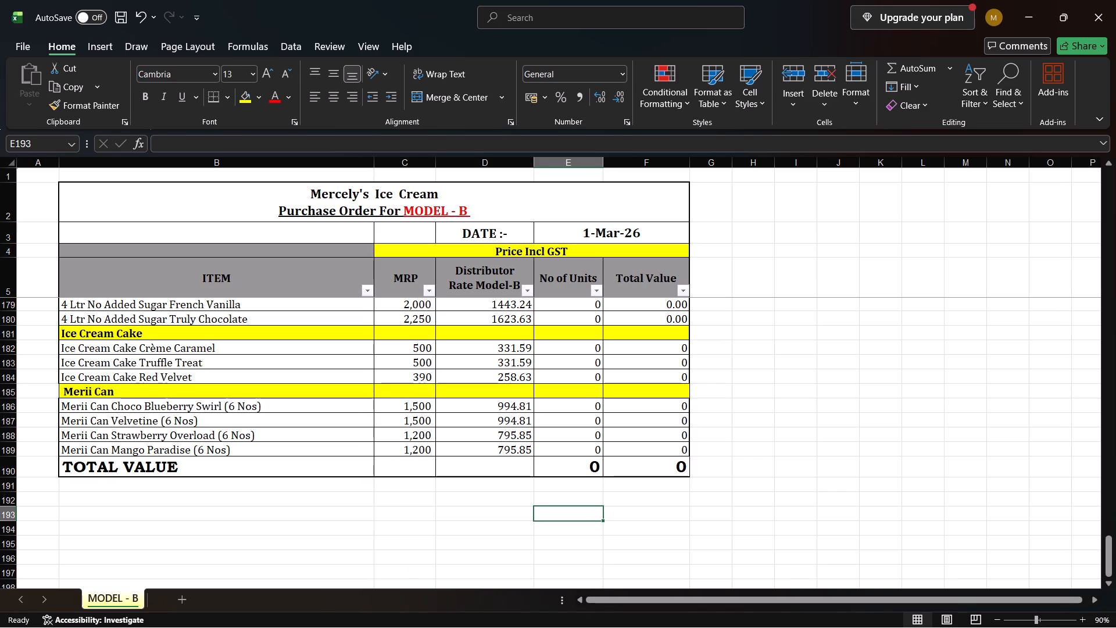
Turn on the Windows Night light setting and return to the MODEL - B purchase order.
scroll(568, 526, "up", 1)
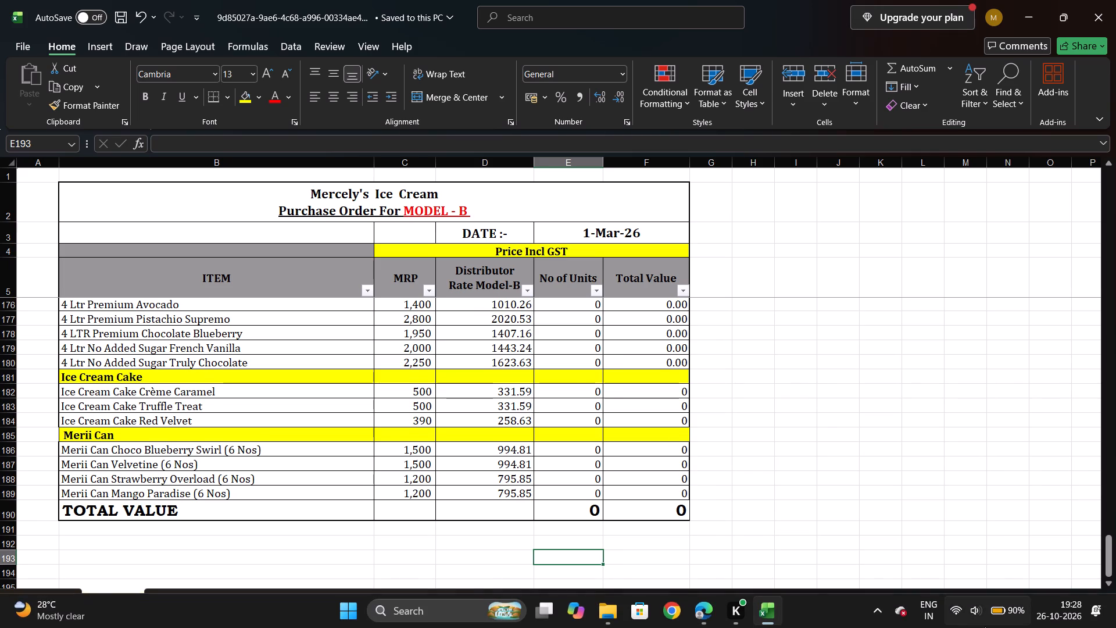
left_click(990, 623)
scroll(1005, 422, "down", 1)
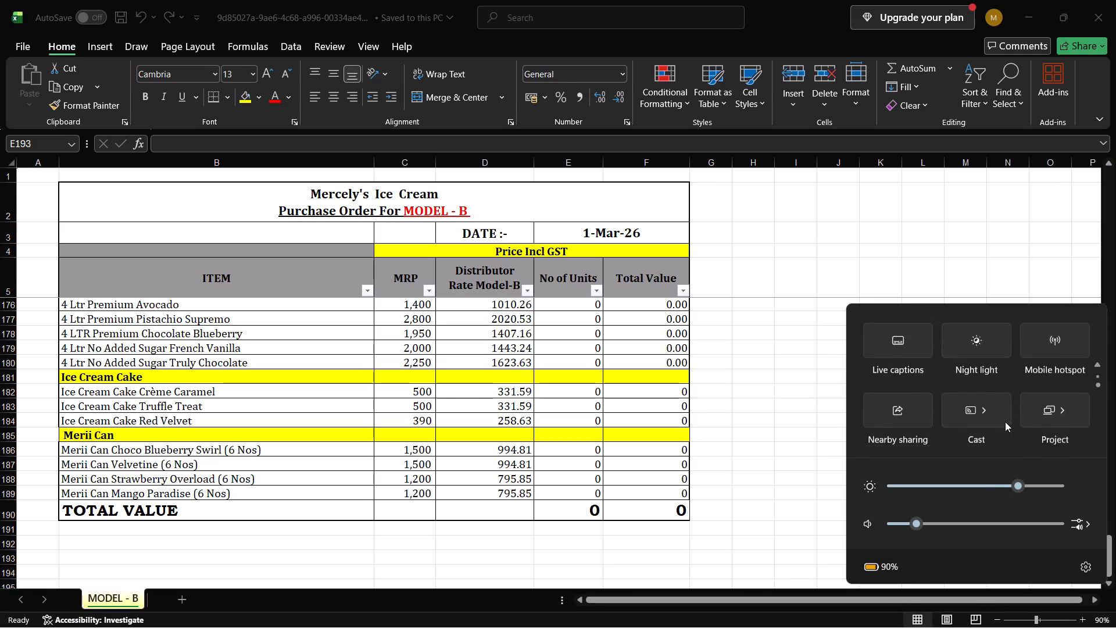
left_click(972, 348)
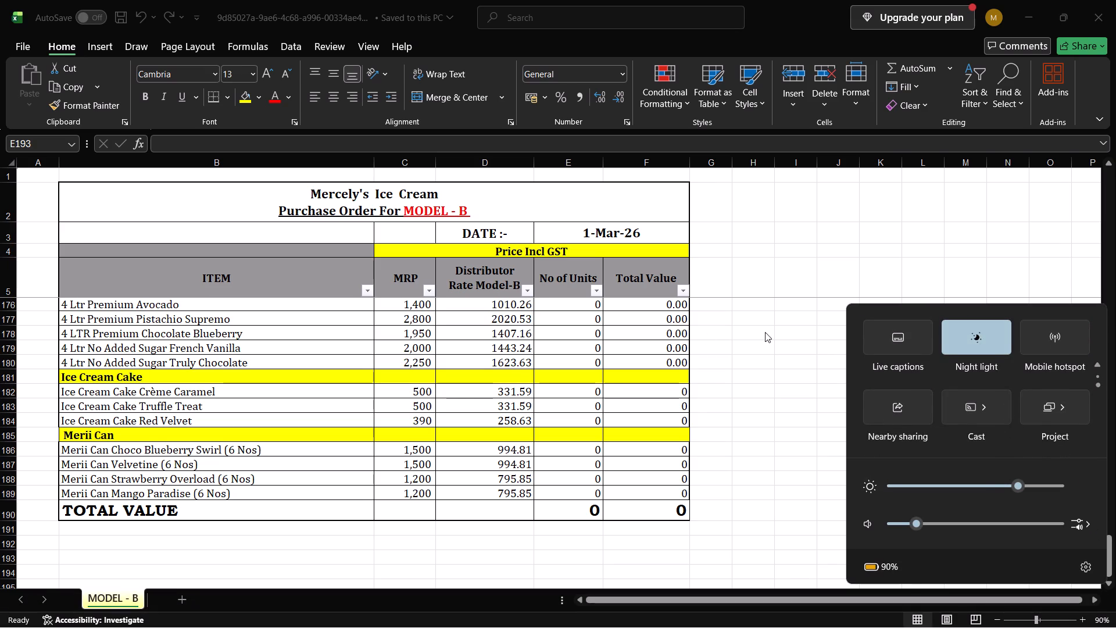
left_click(766, 332)
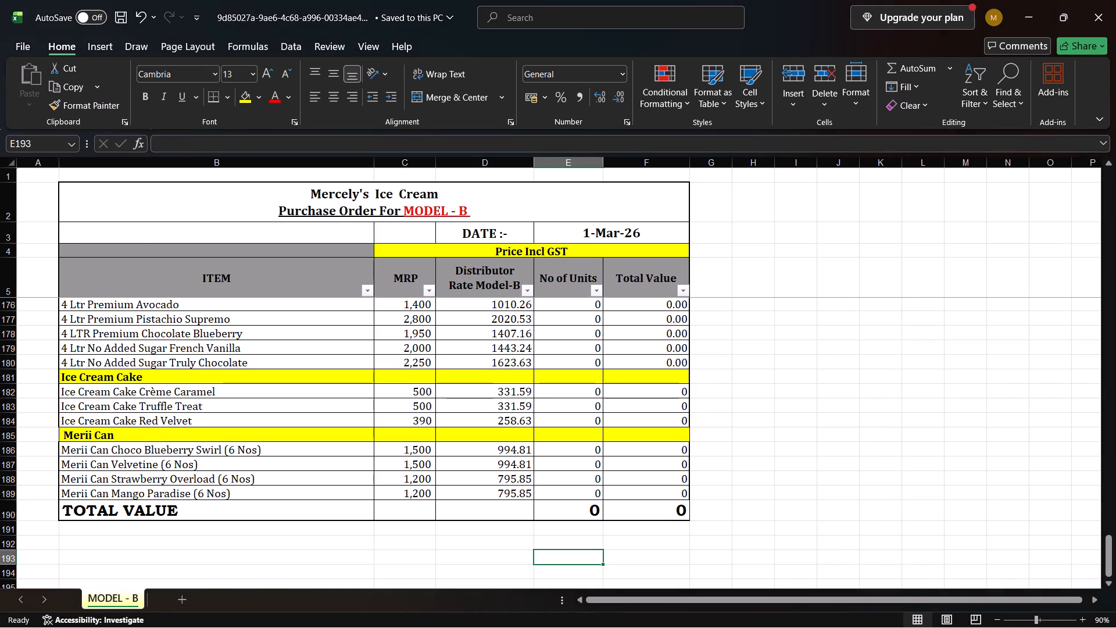
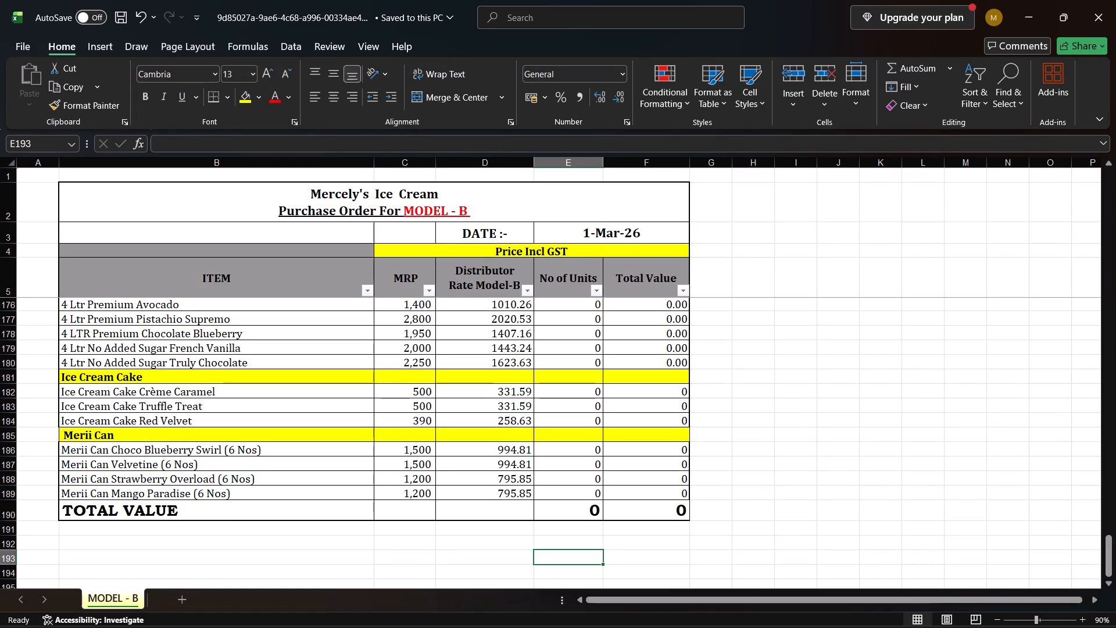
Review the No of Units column from the TOTAL VALUE row back up to the Tub 1 Ltr section.
scroll(409, 412, "up", 8)
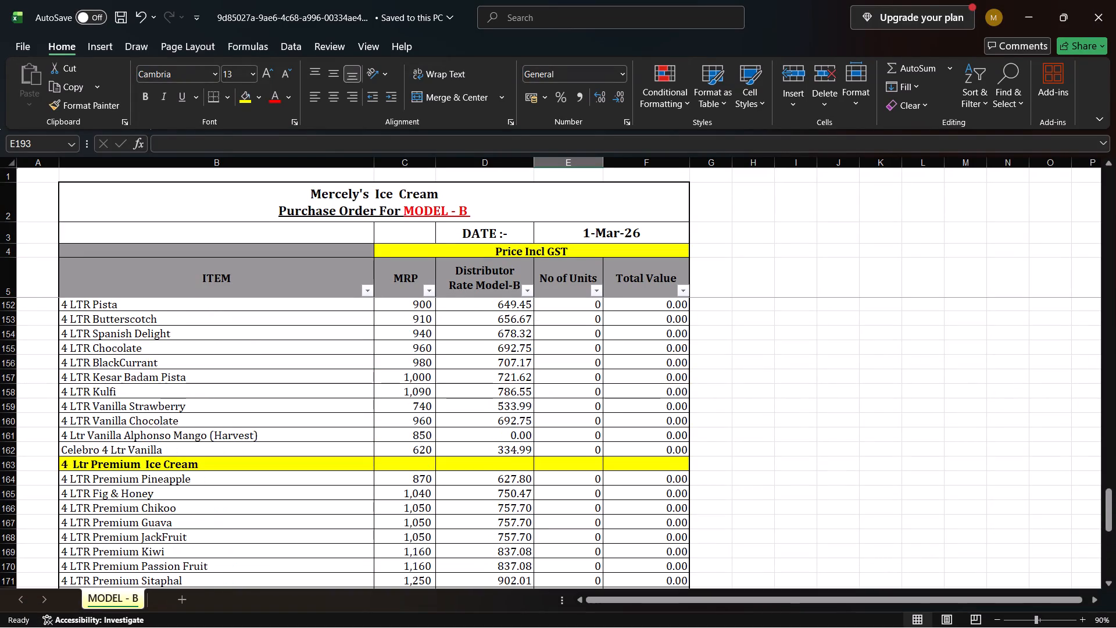
scroll(409, 412, "up", 2)
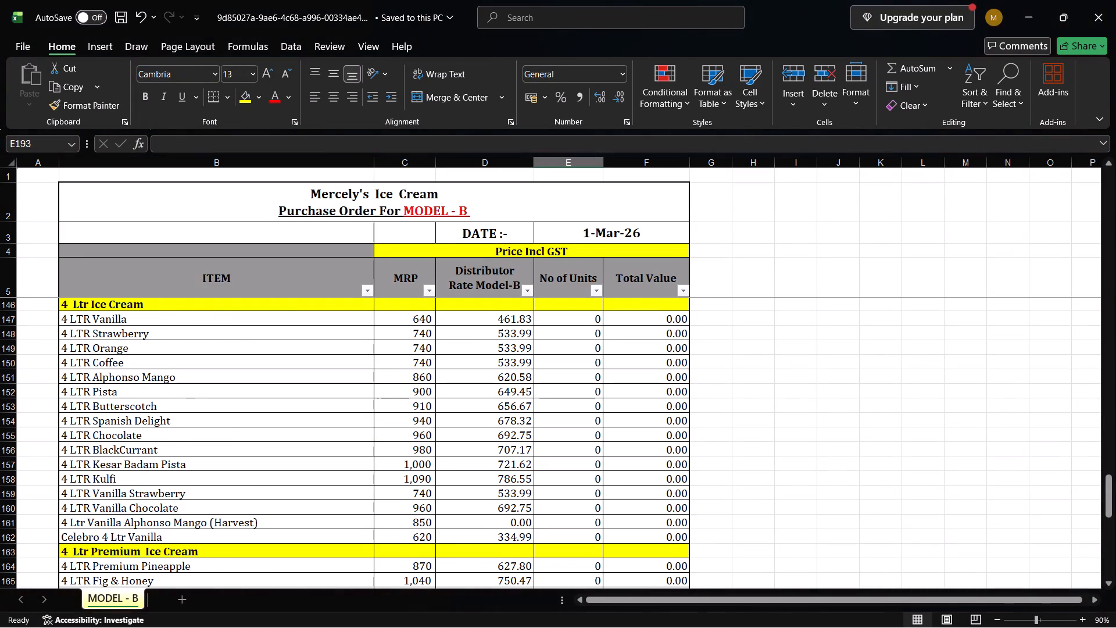
scroll(421, 450, "up", 14)
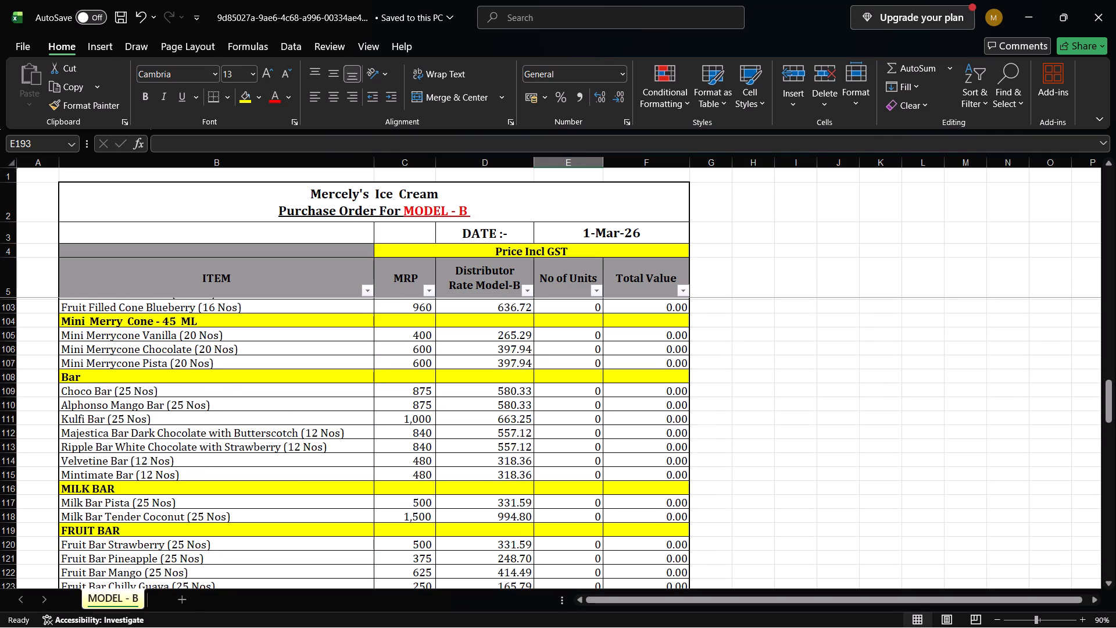
scroll(421, 450, "up", 18)
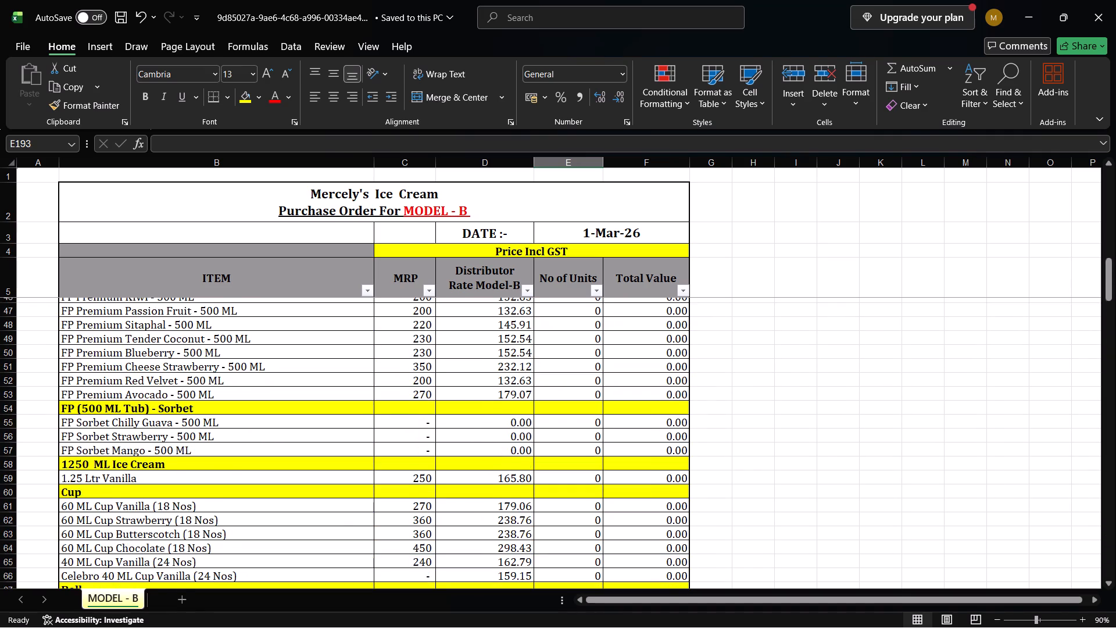
scroll(421, 450, "up", 16)
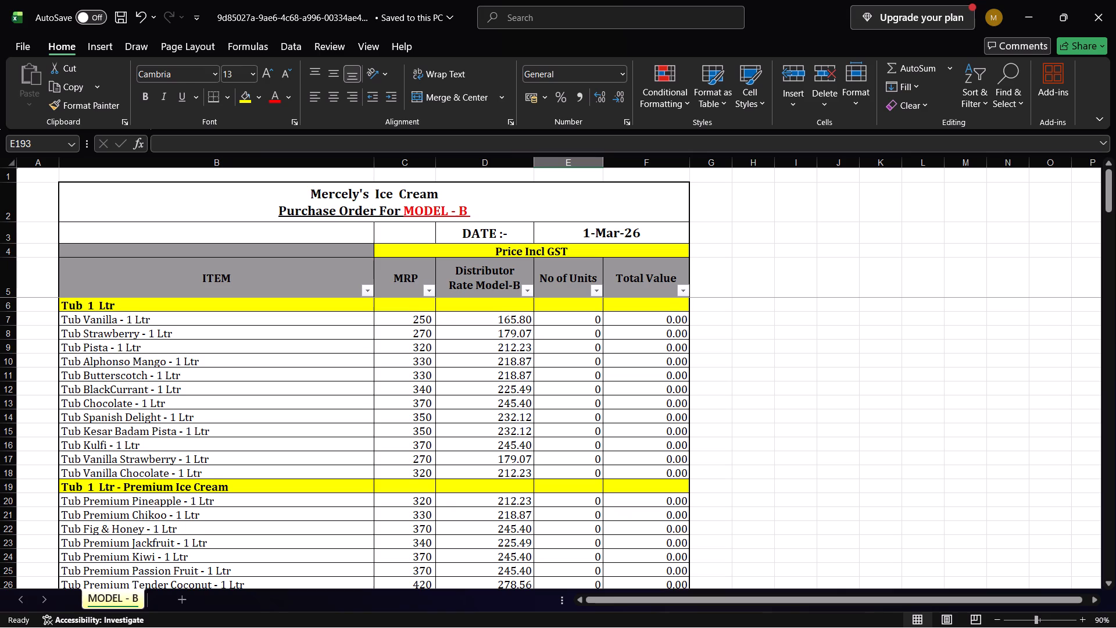
Look through the 1 Ltr and 500 ML tub sections down to the Cup section of the purchase order.
scroll(352, 422, "down", 3)
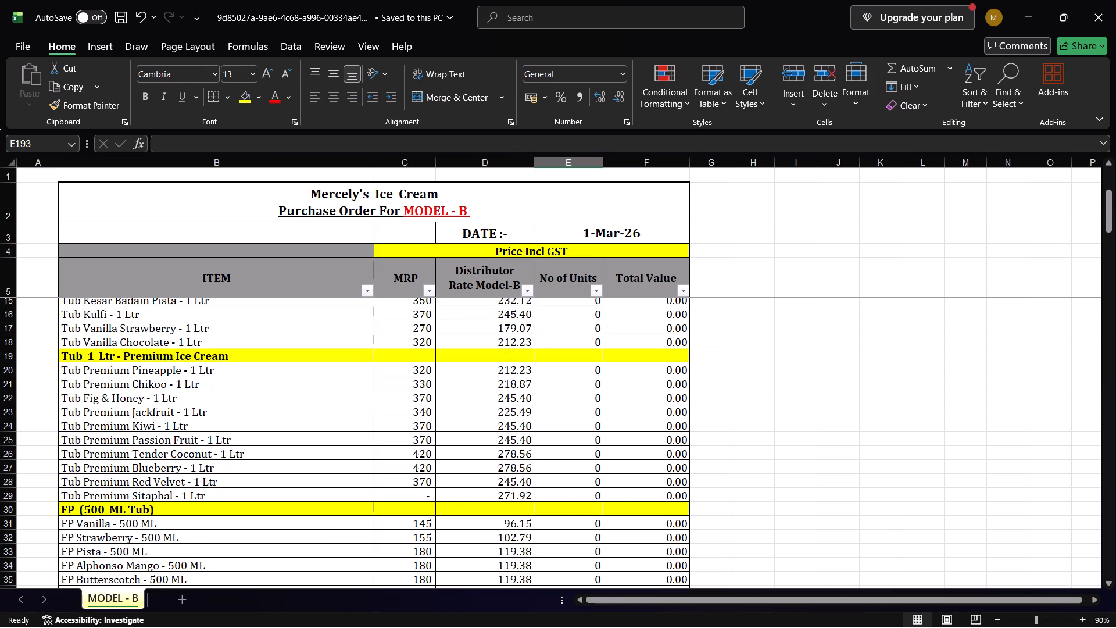
scroll(377, 456, "down", 2)
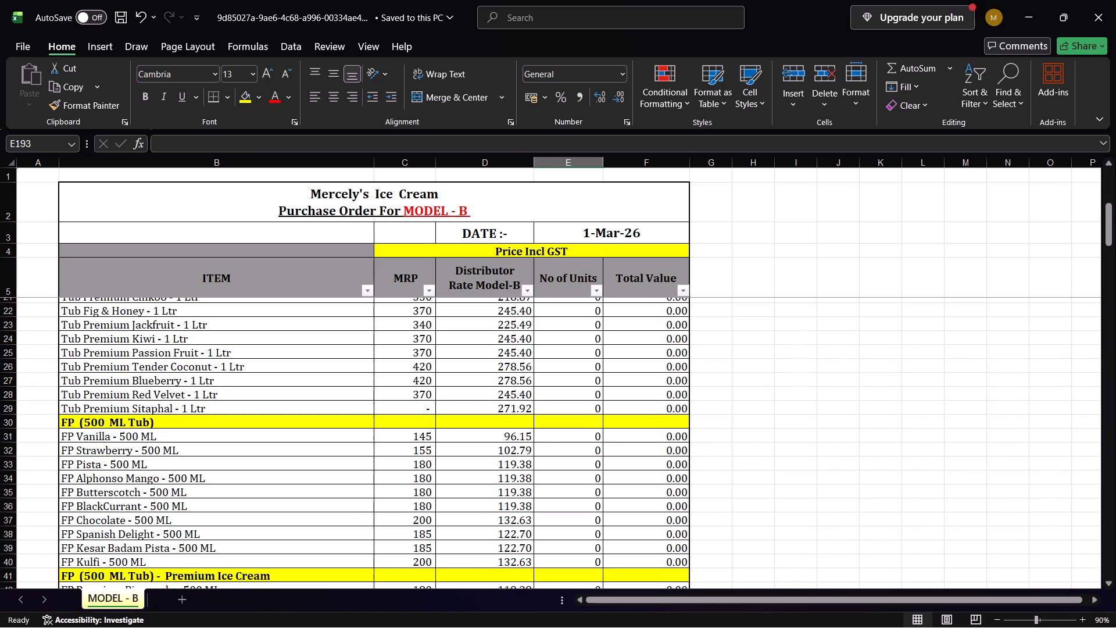
scroll(376, 456, "down", 3)
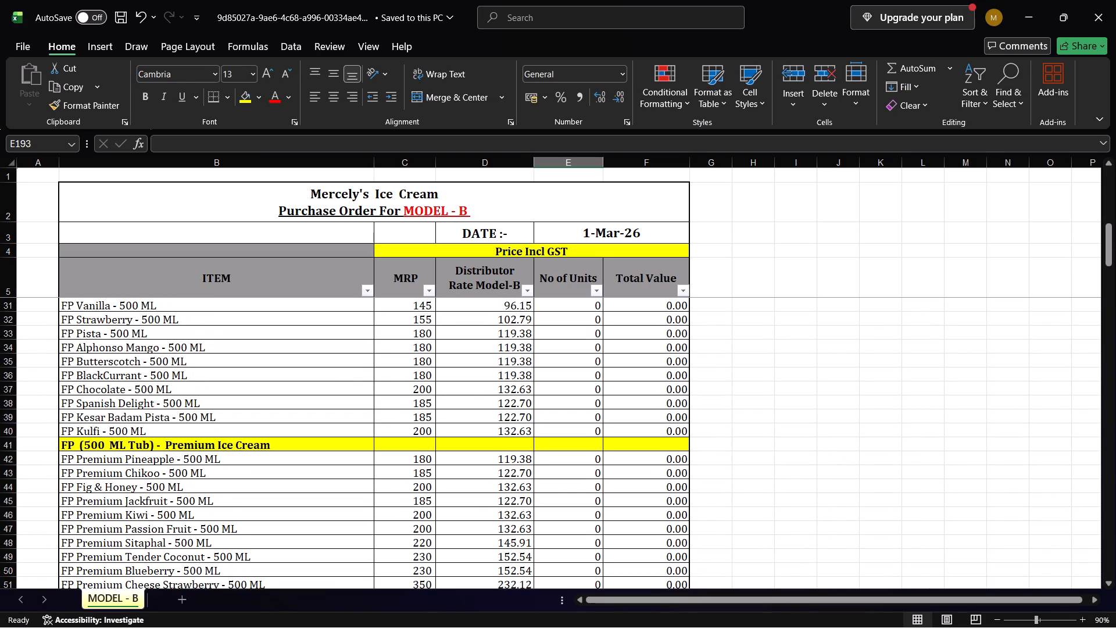
scroll(284, 454, "down", 2)
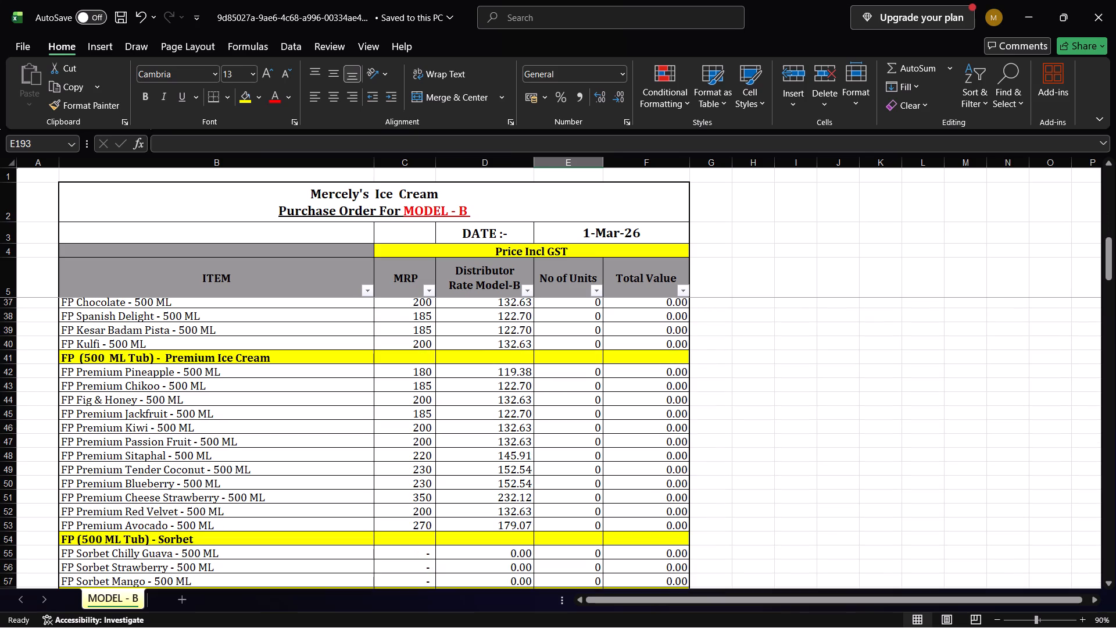
scroll(290, 486, "down", 2)
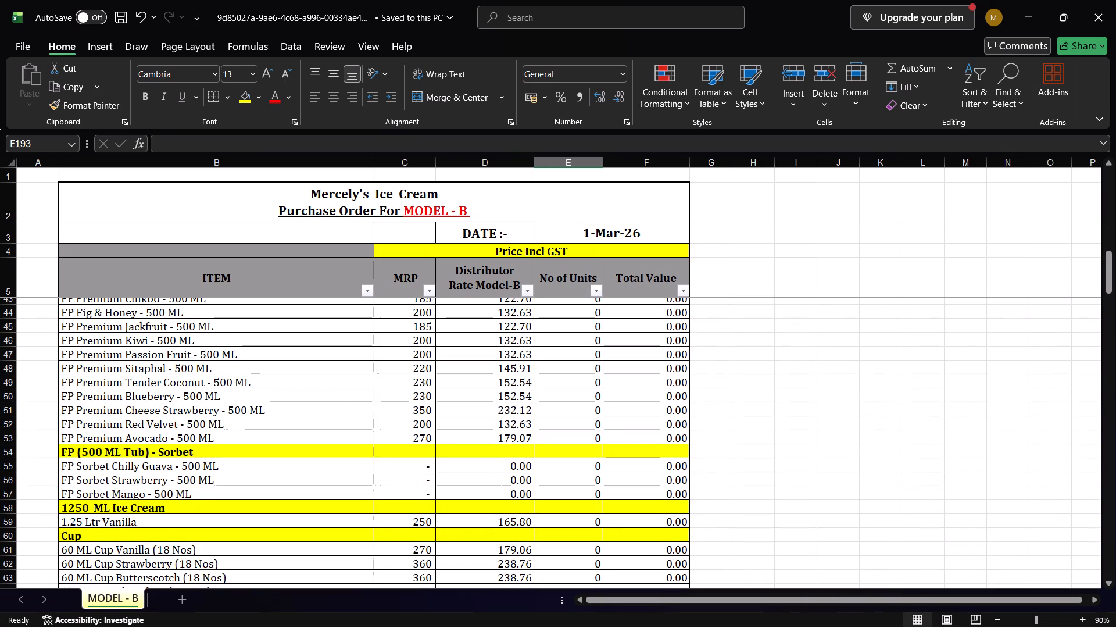
scroll(290, 486, "down", 1)
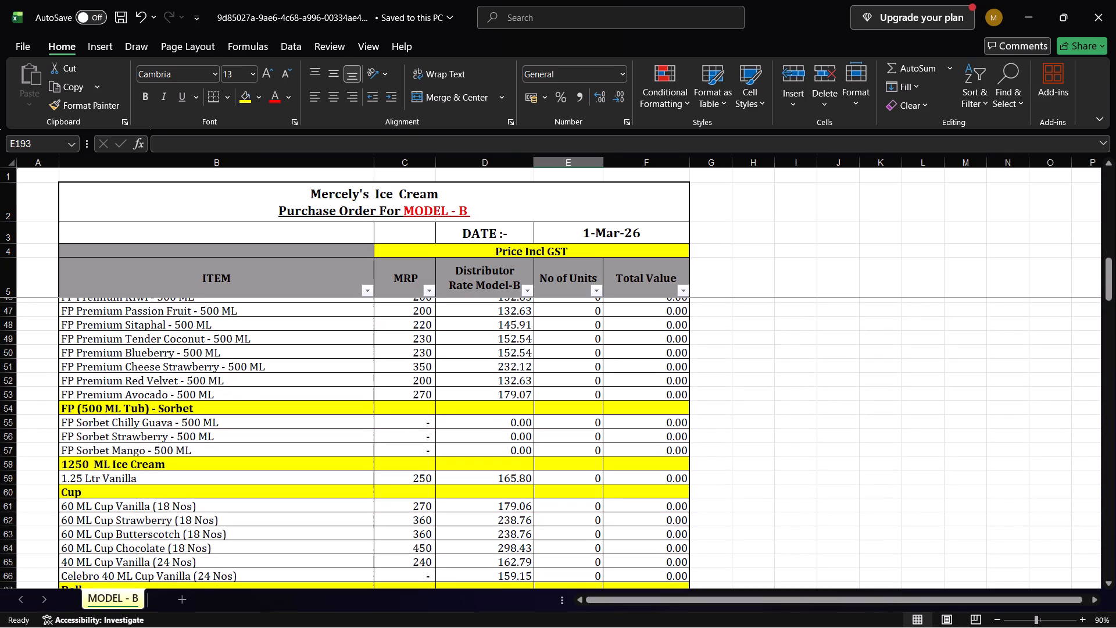
scroll(290, 486, "down", 2)
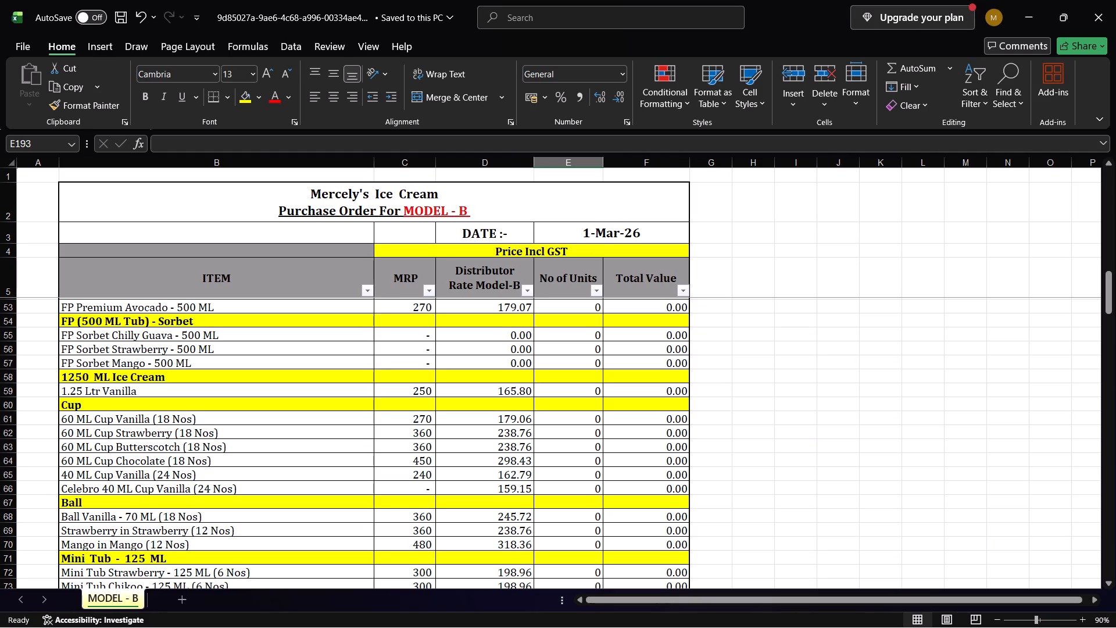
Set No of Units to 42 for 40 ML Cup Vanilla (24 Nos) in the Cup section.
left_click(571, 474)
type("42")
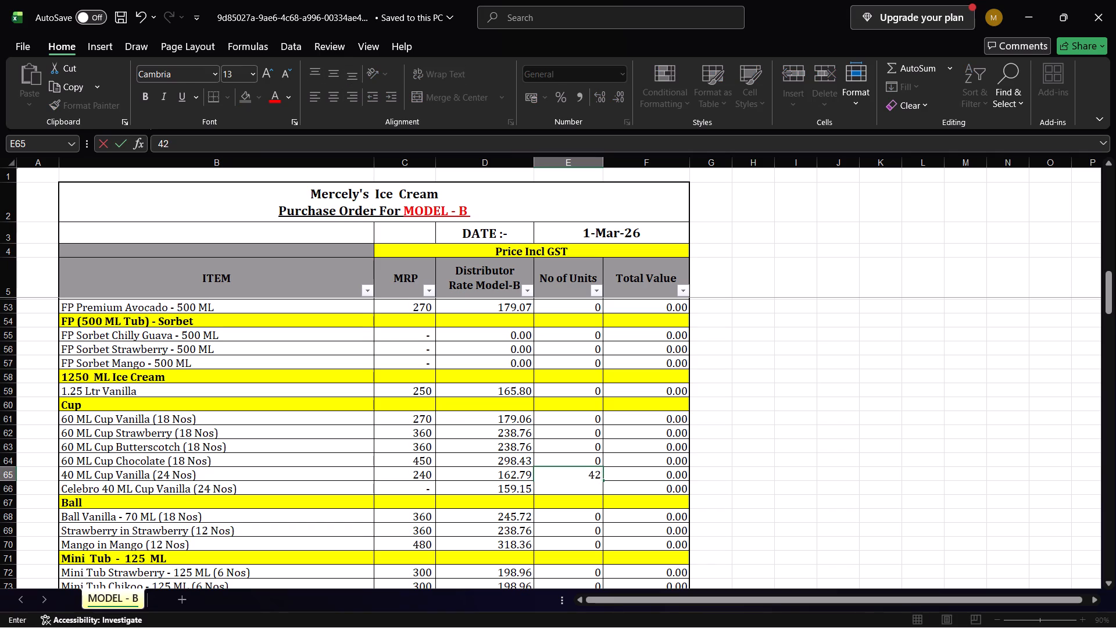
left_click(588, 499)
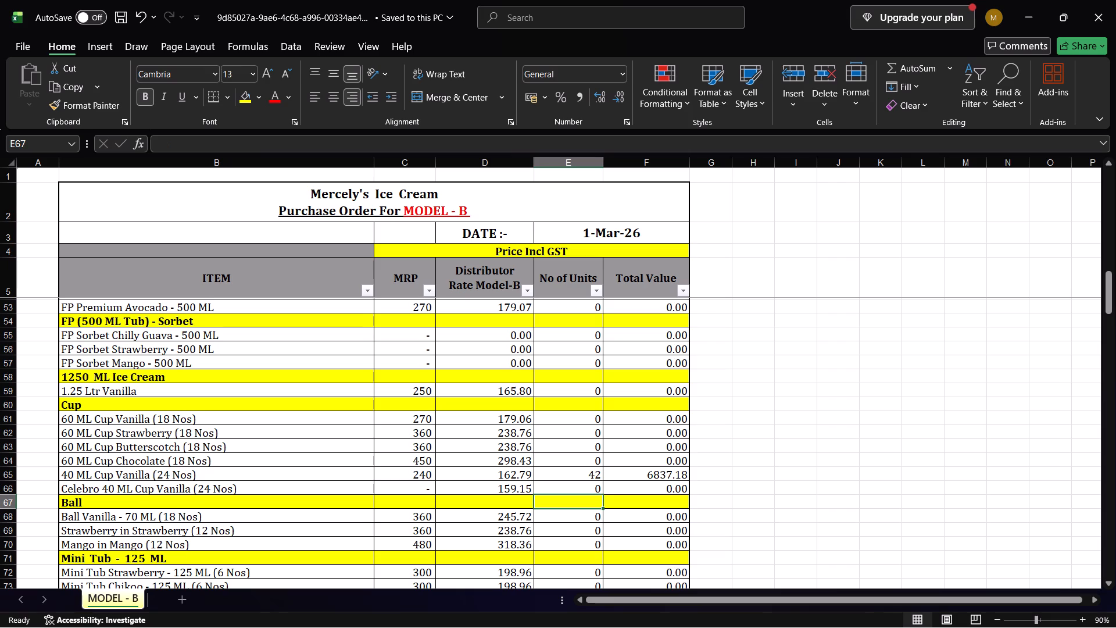
Set No of Units to 32 for 40 ML Cup Vanilla (24 Nos) in the Cup section.
left_click(595, 475)
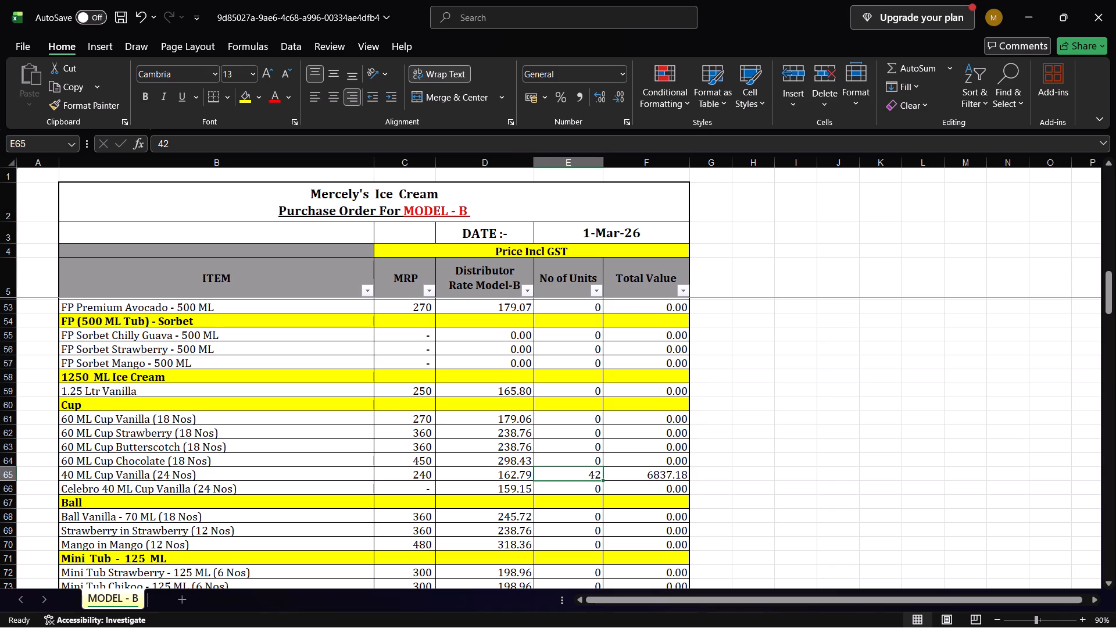
key("BackSpace")
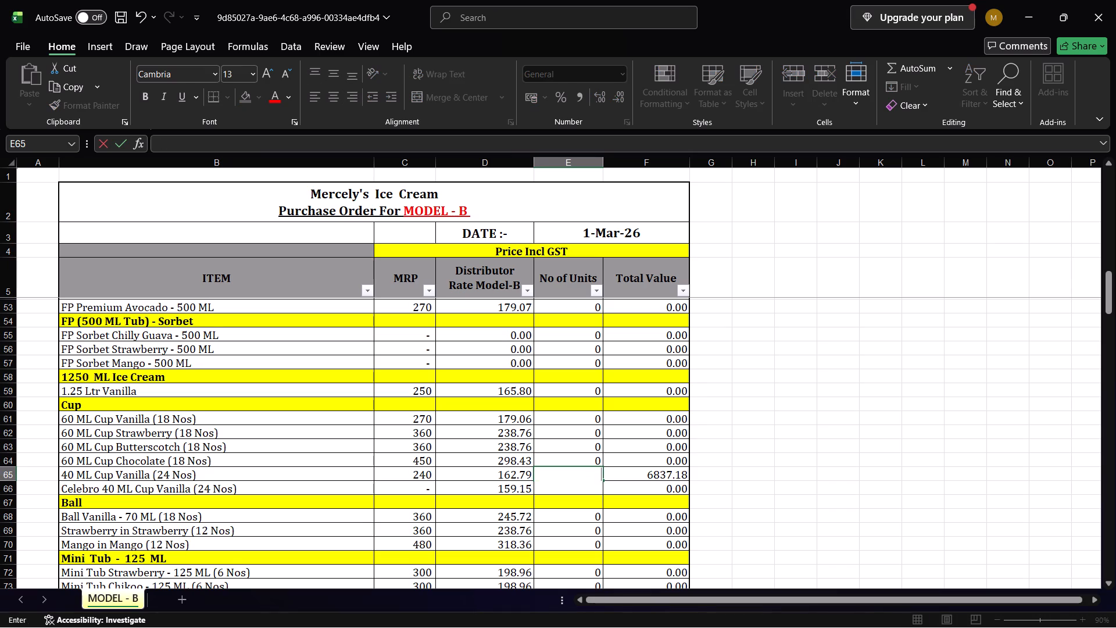
type("32")
left_click(618, 493)
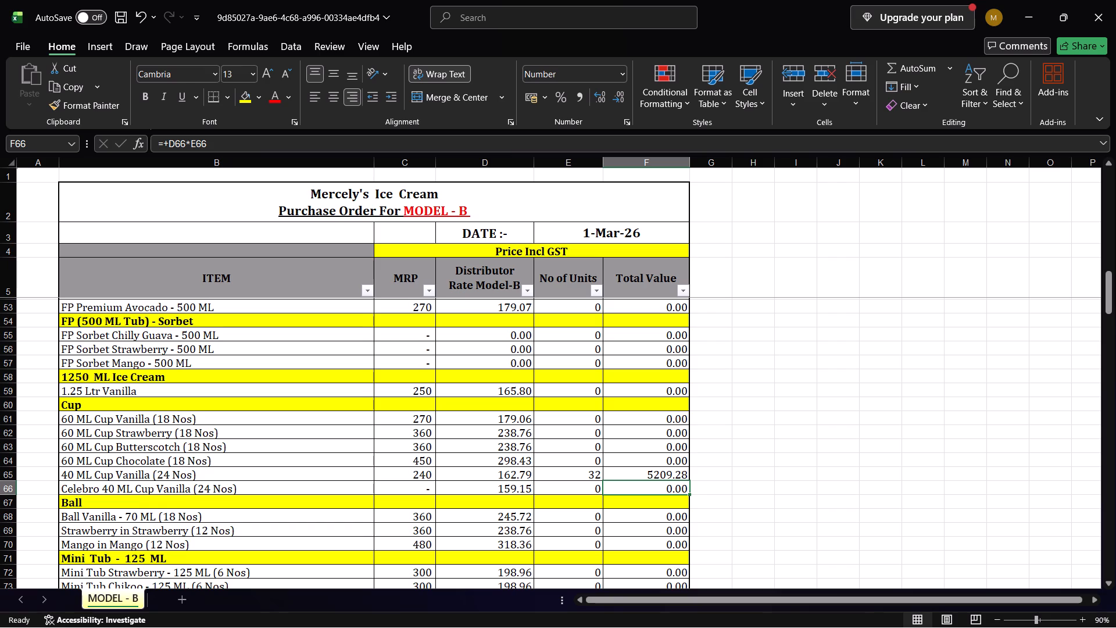
Set No of Units to 8 for 60 ML Cup Vanilla and 16 for 60 ML Cup Butterscotch in the Cup section.
left_click(592, 419)
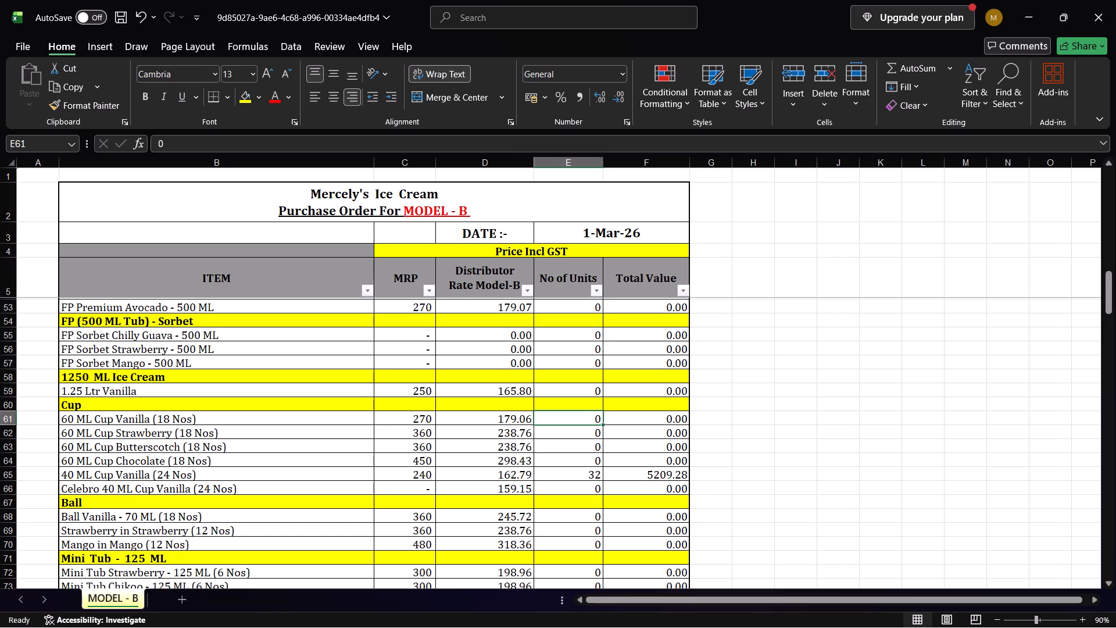
key("8")
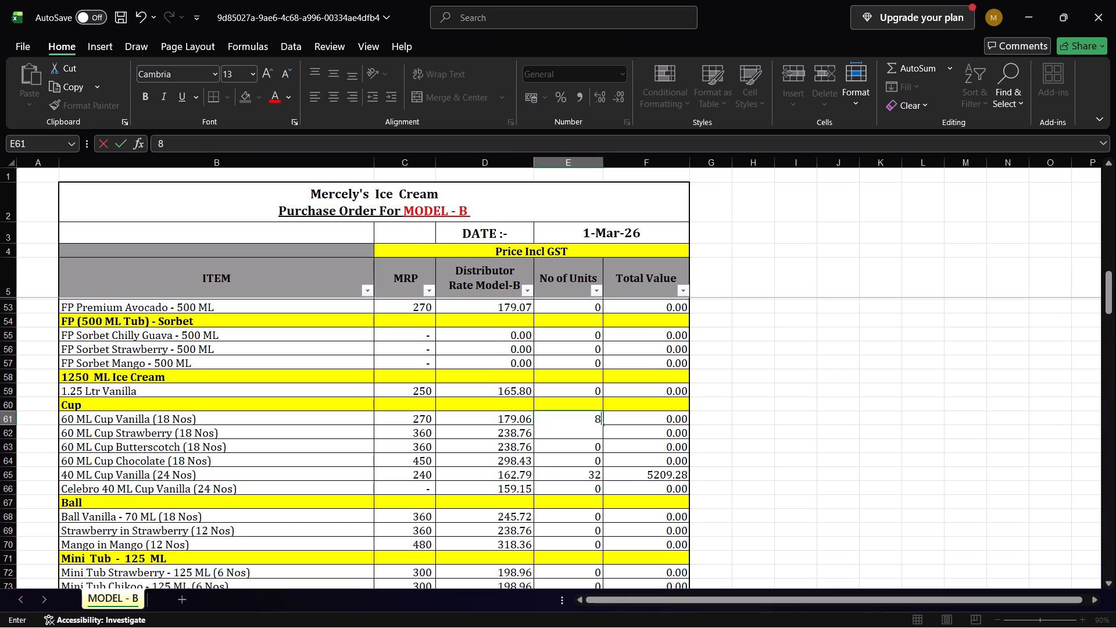
left_click(585, 444)
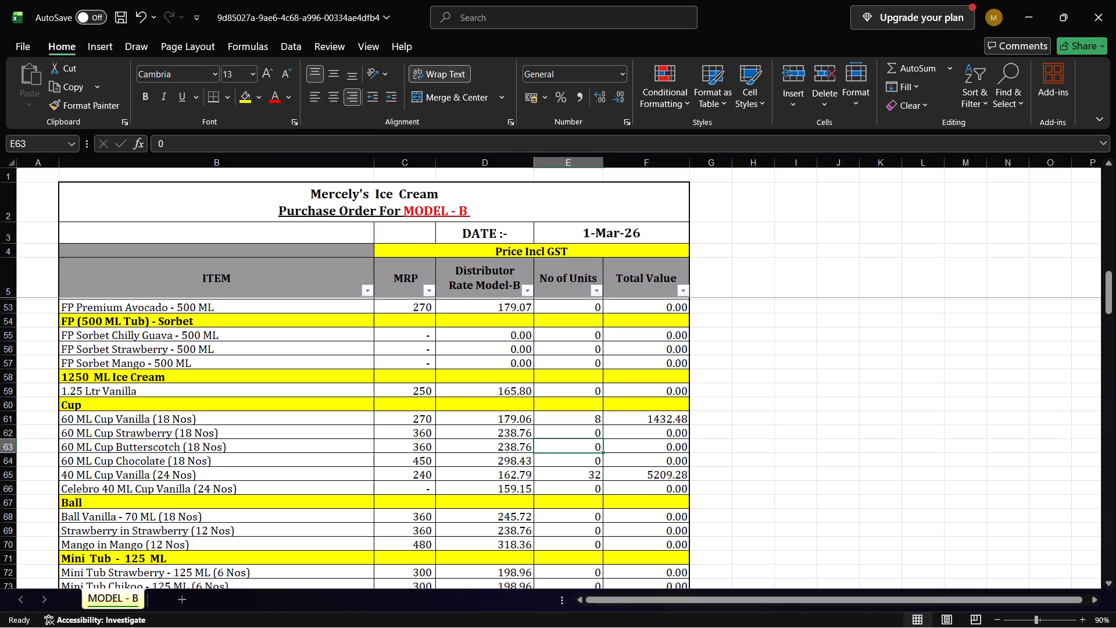
type("16")
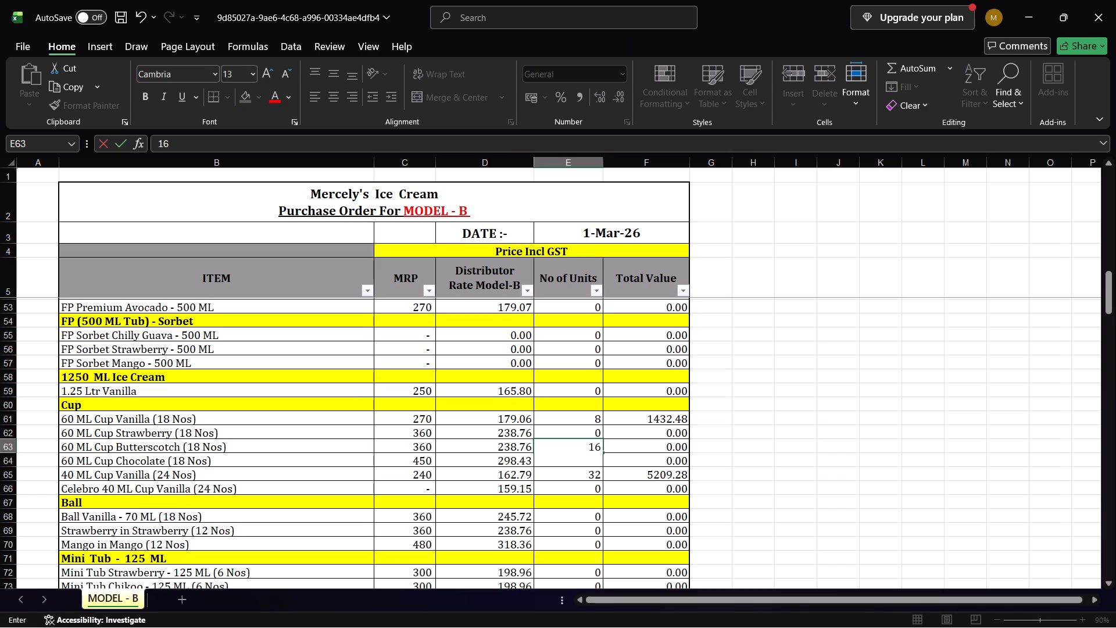
Change the purchase order date in the header to 27-10-2026.
left_click(599, 234)
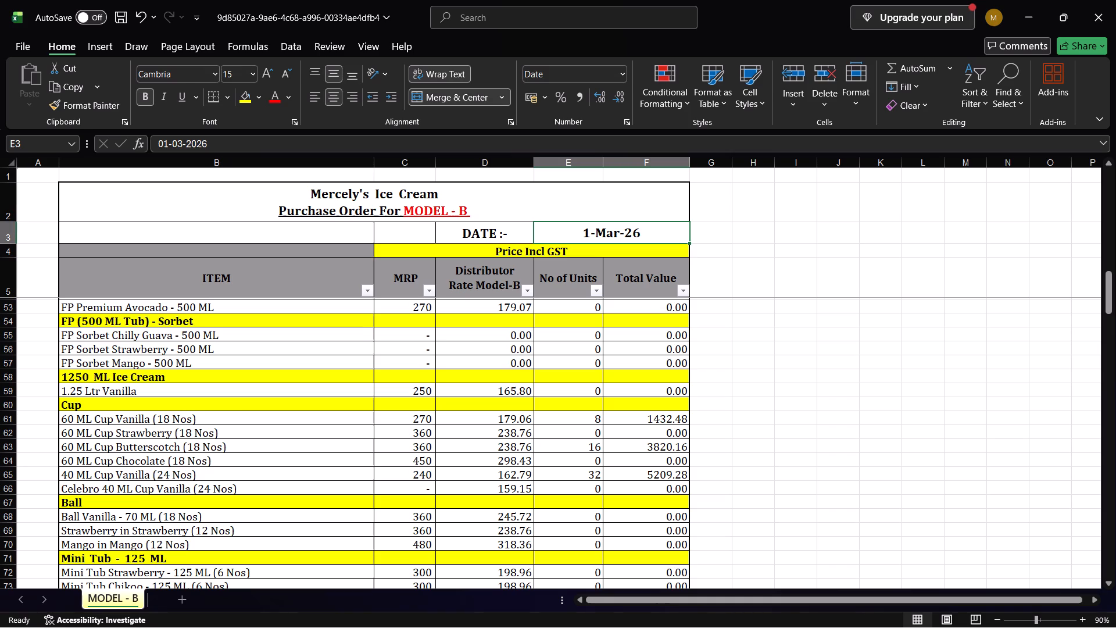
double_click(599, 234)
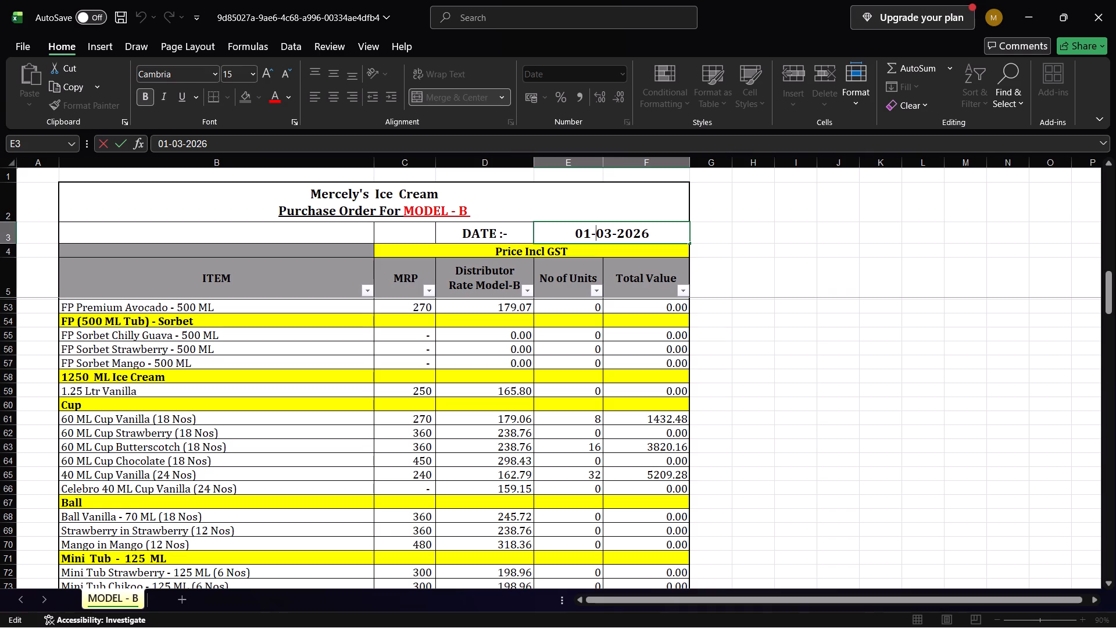
left_click(611, 234)
key("BackSpace")
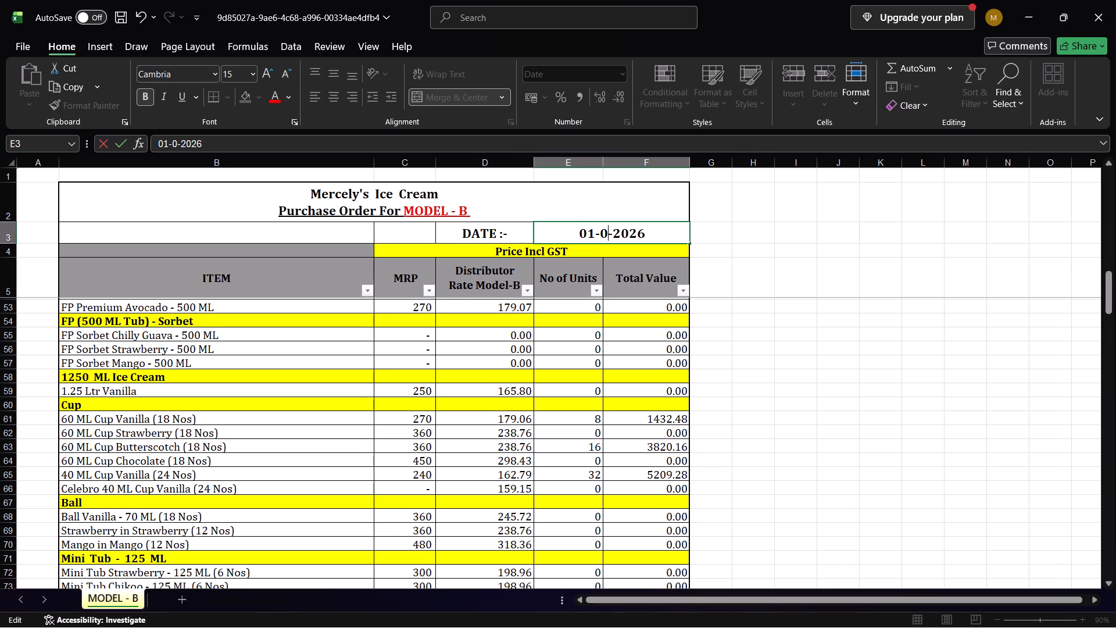
key("BackSpace")
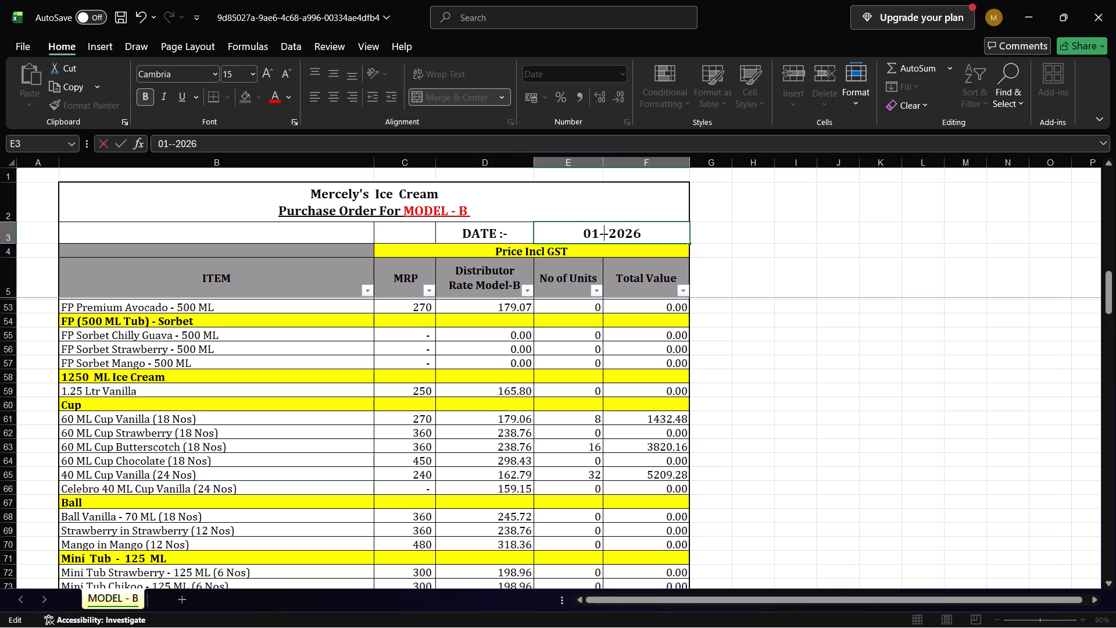
type("10")
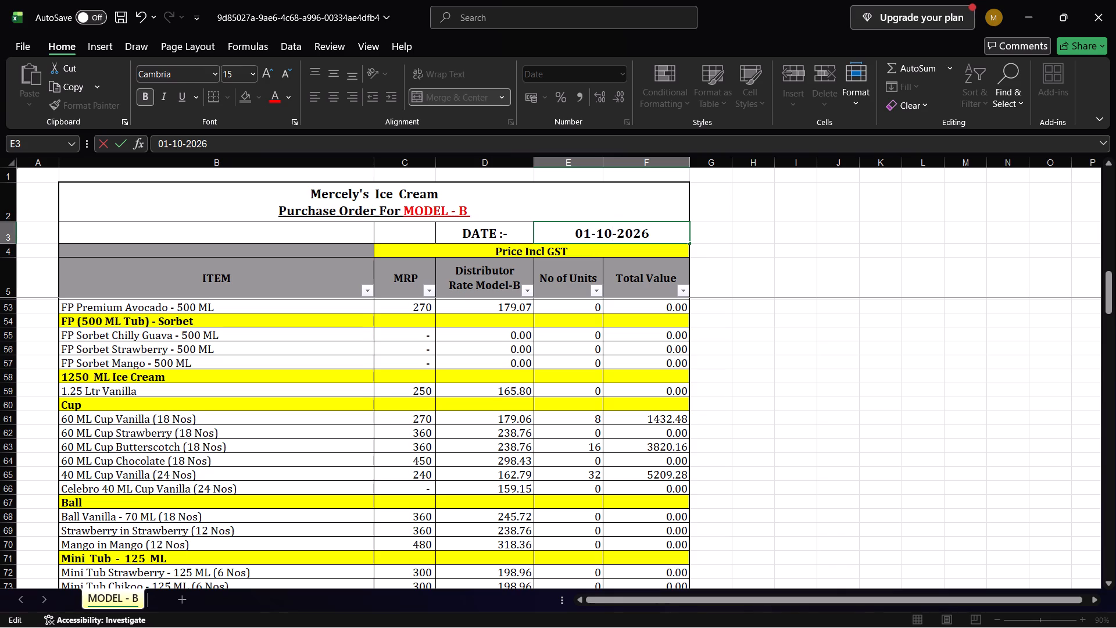
double_click(590, 233)
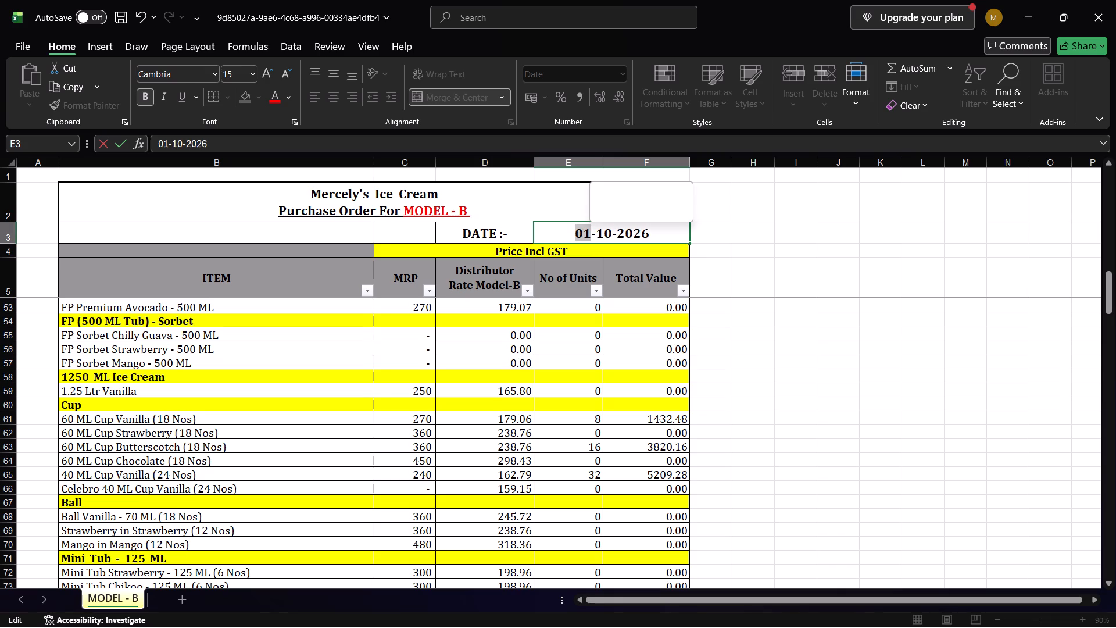
key("BackSpace")
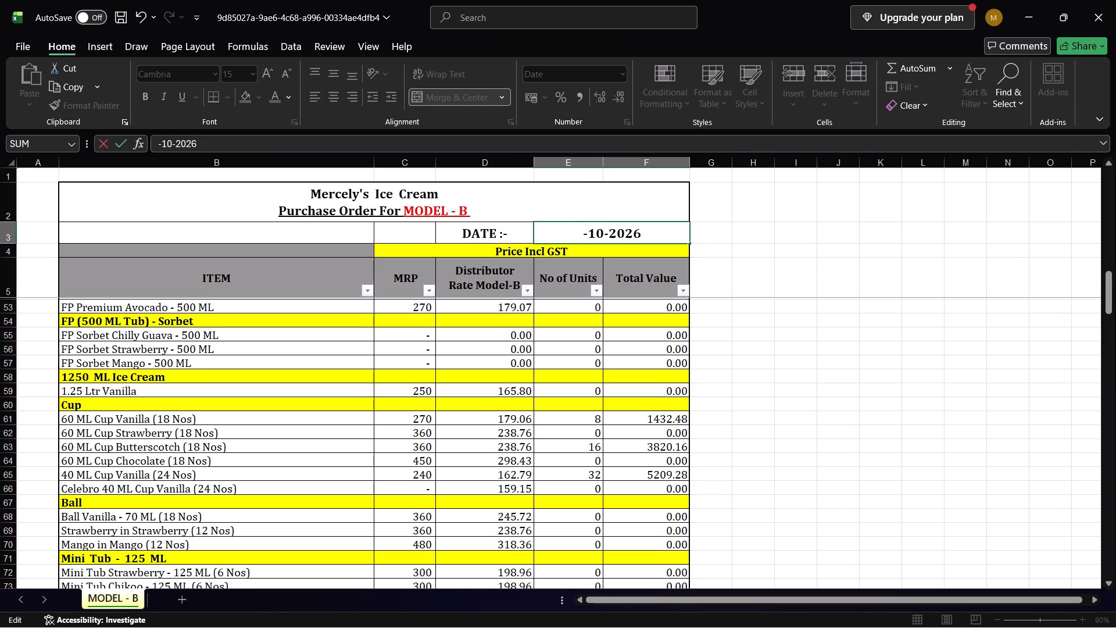
key("2")
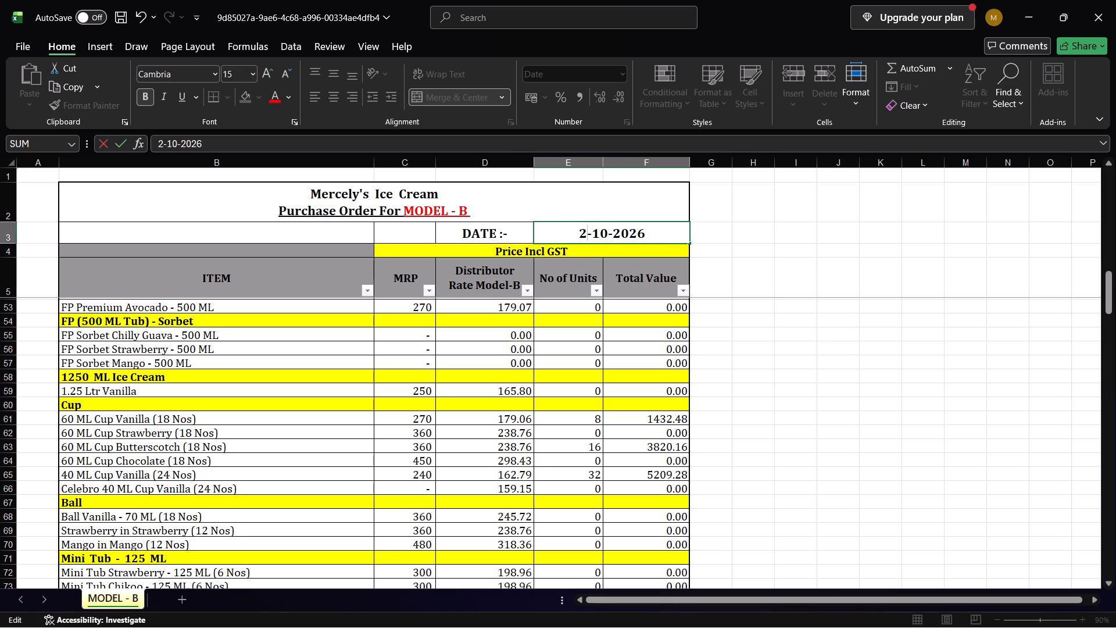
key("7")
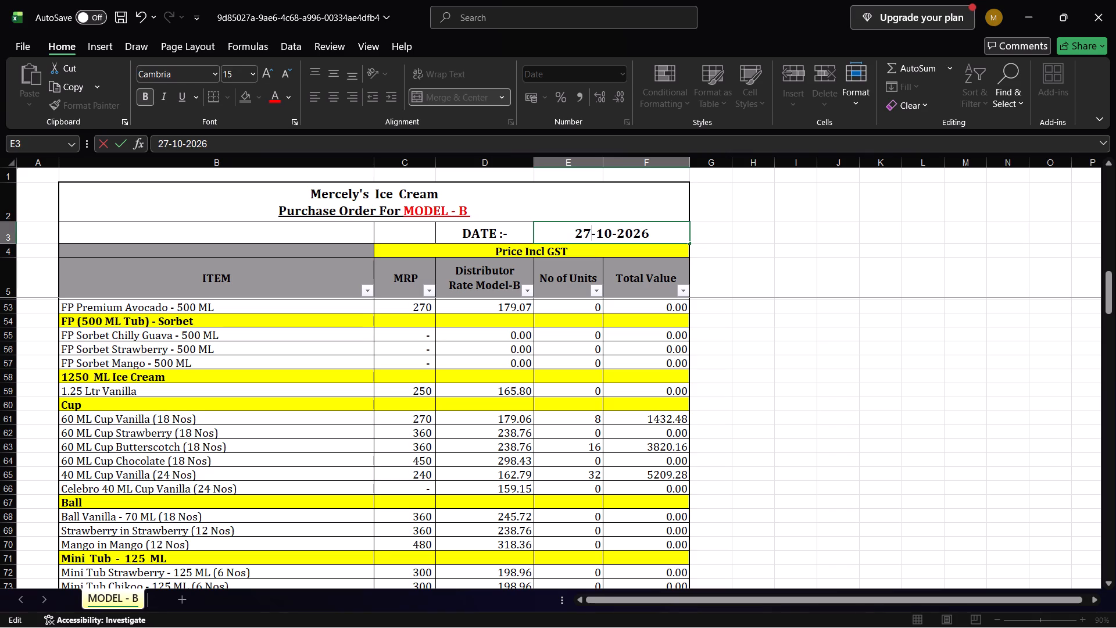
Enter SIRI AGENCIES in the blank header cell of the row containing the purchase order date.
double_click(145, 235)
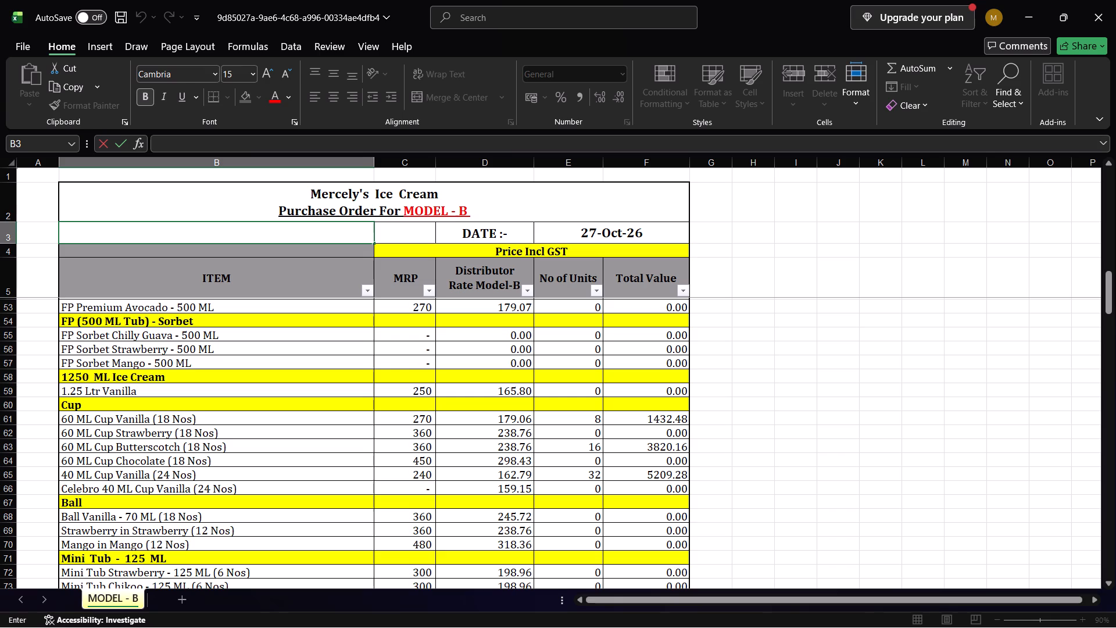
key("s")
key("i")
type("RI")
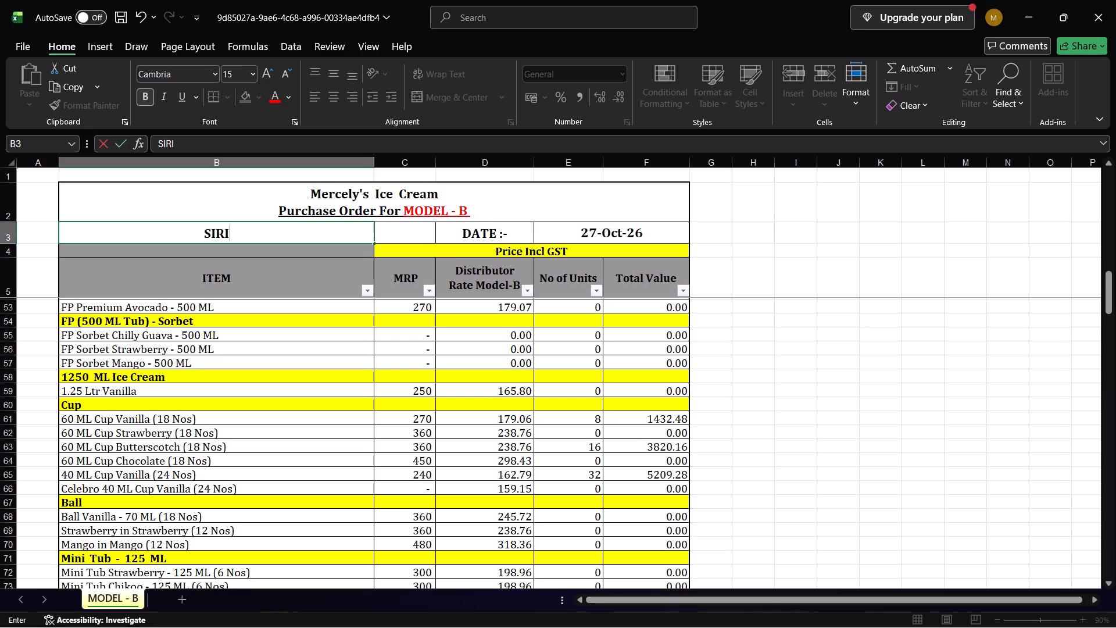
key("space")
key("a")
key("g")
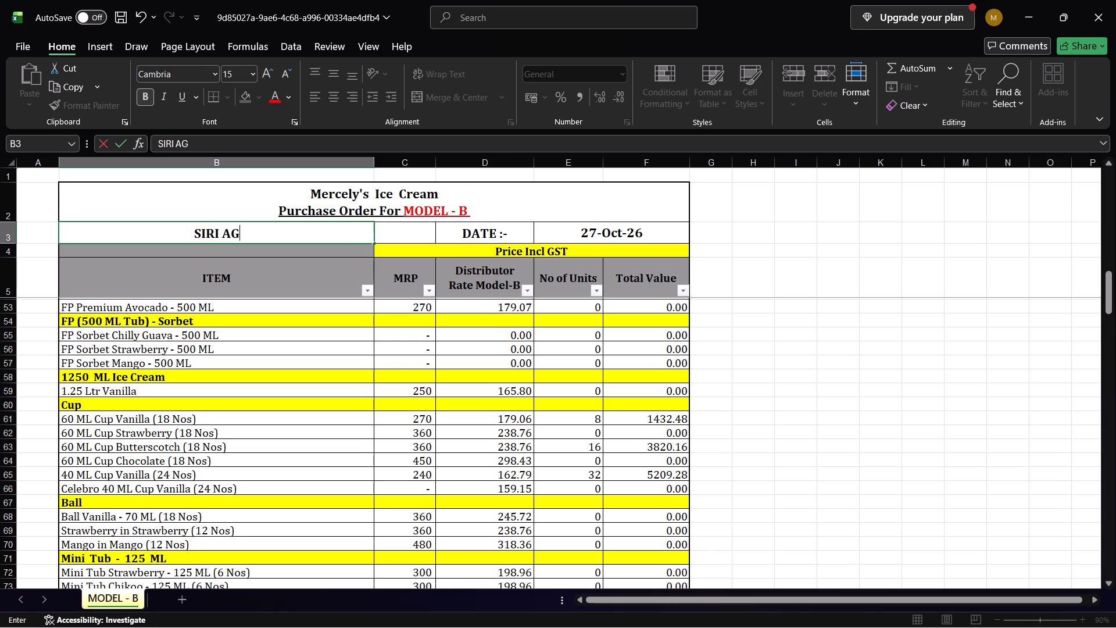
type("EN")
key("c")
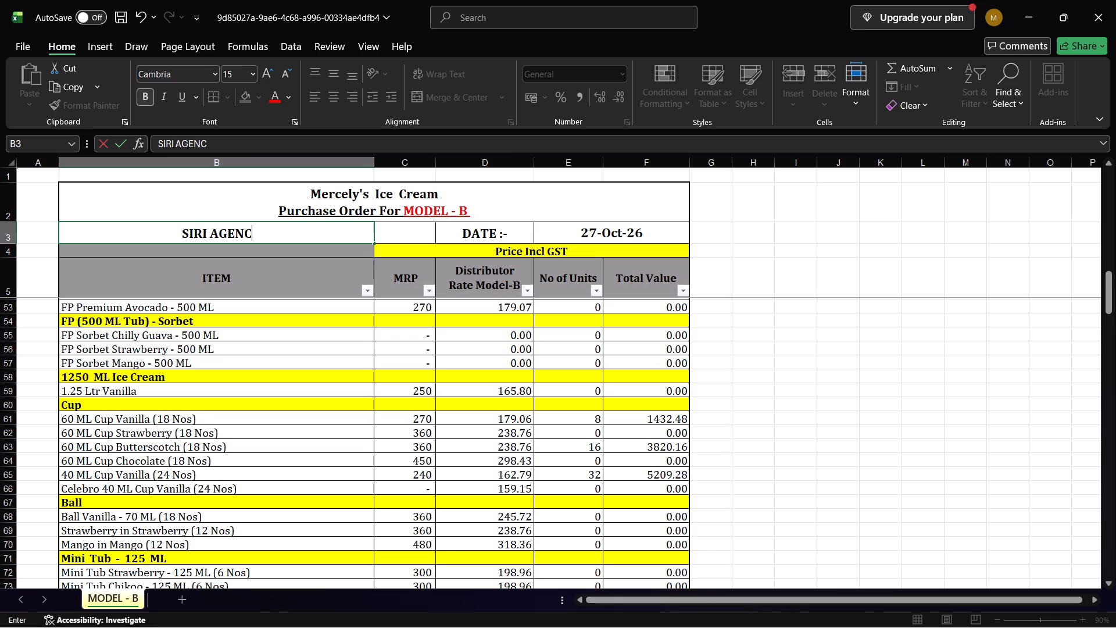
type("ES")
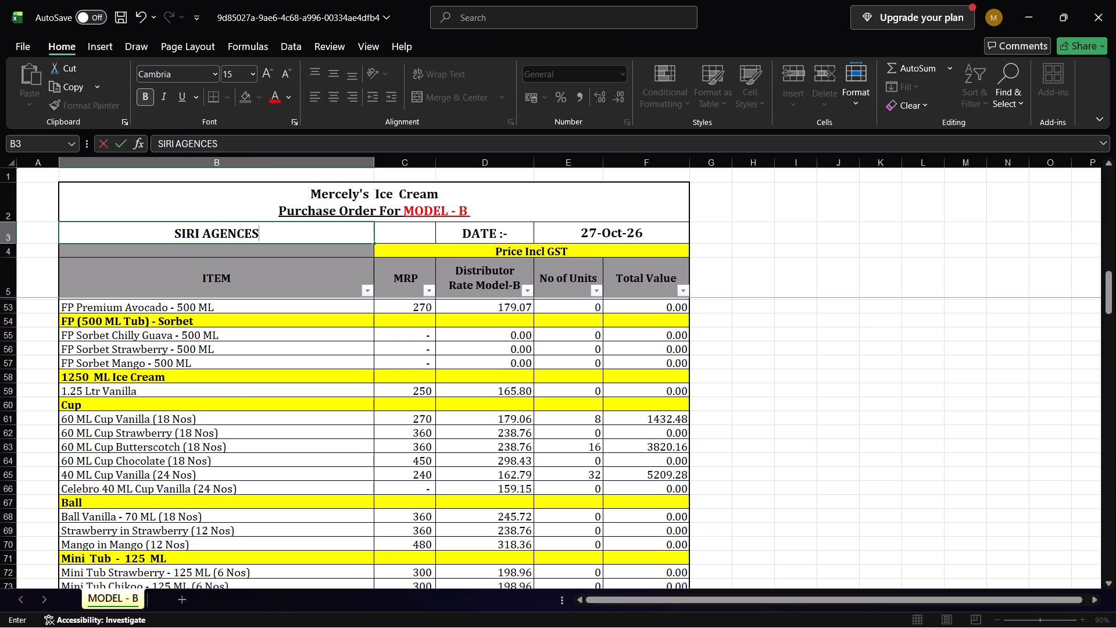
left_click(244, 233)
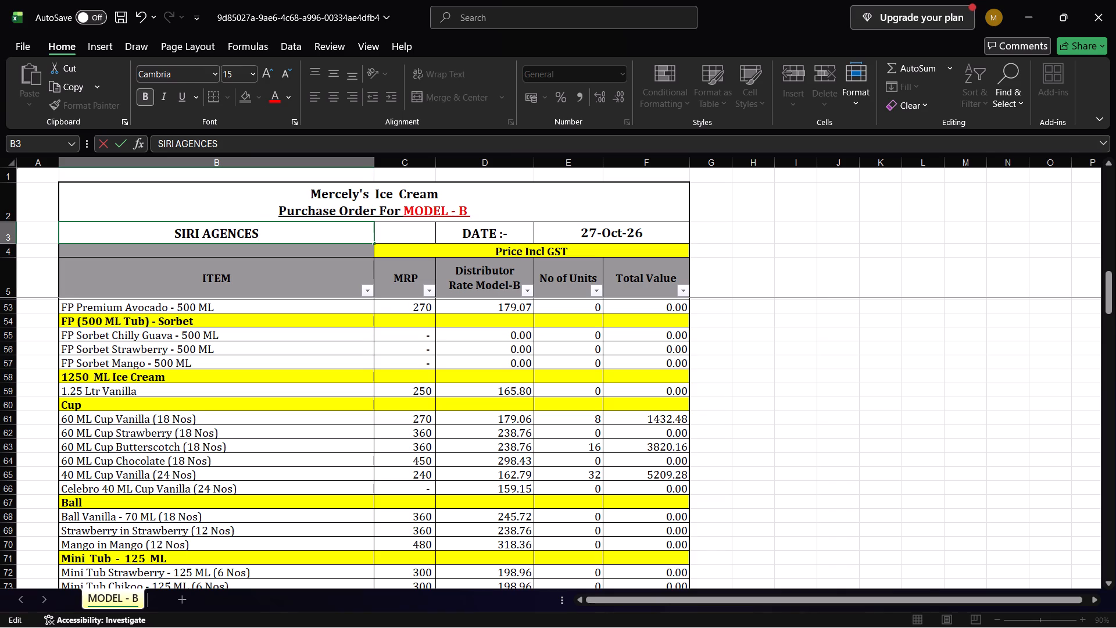
left_click(244, 233)
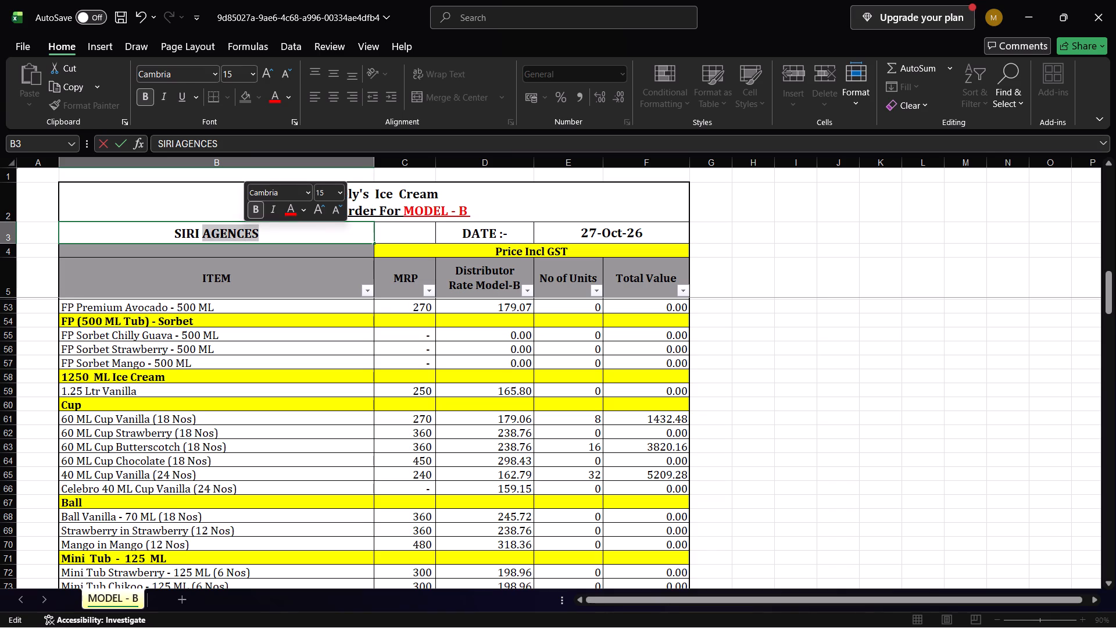
left_click(244, 233)
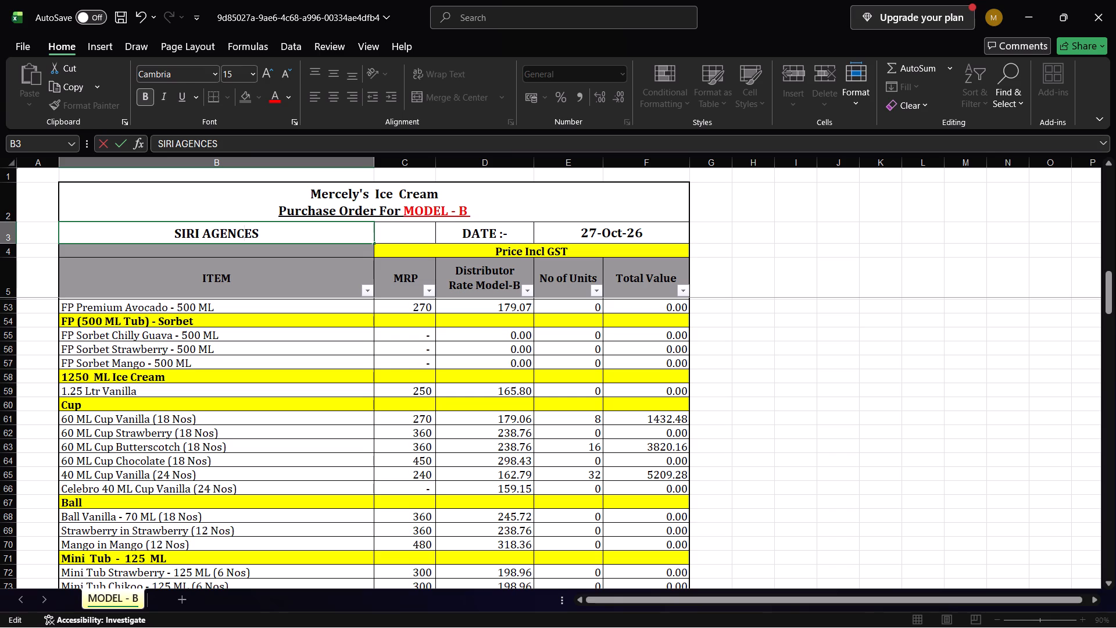
key("i")
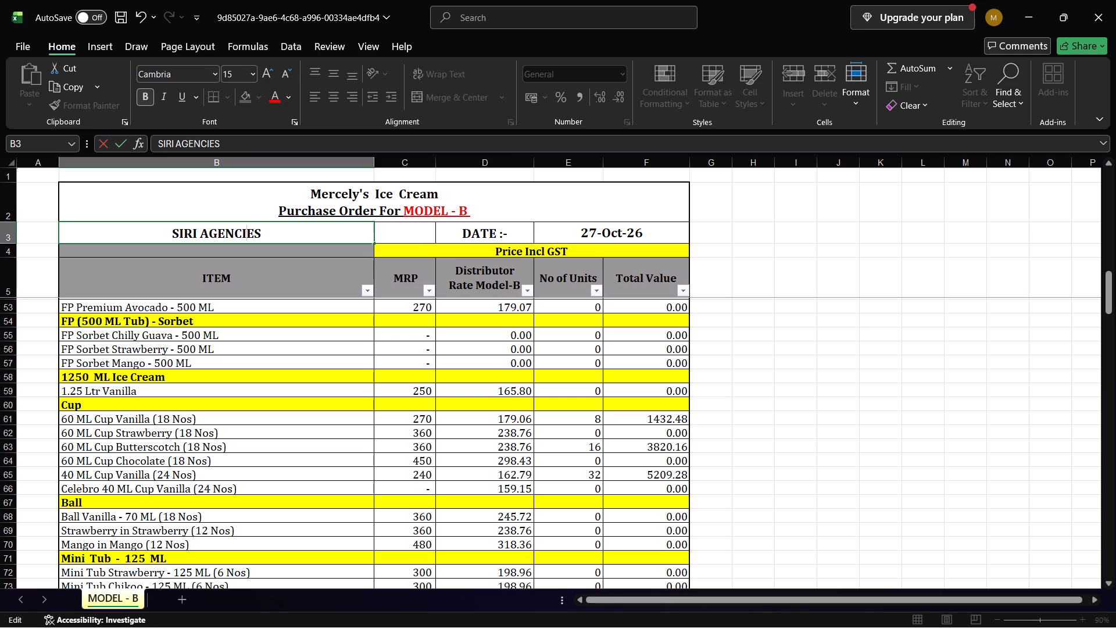
left_click(278, 234)
Set No of Units to 10 for both Ball Vanilla - 70 ML and Strawberry in Strawberry in the Ball section.
scroll(464, 377, "down", 2)
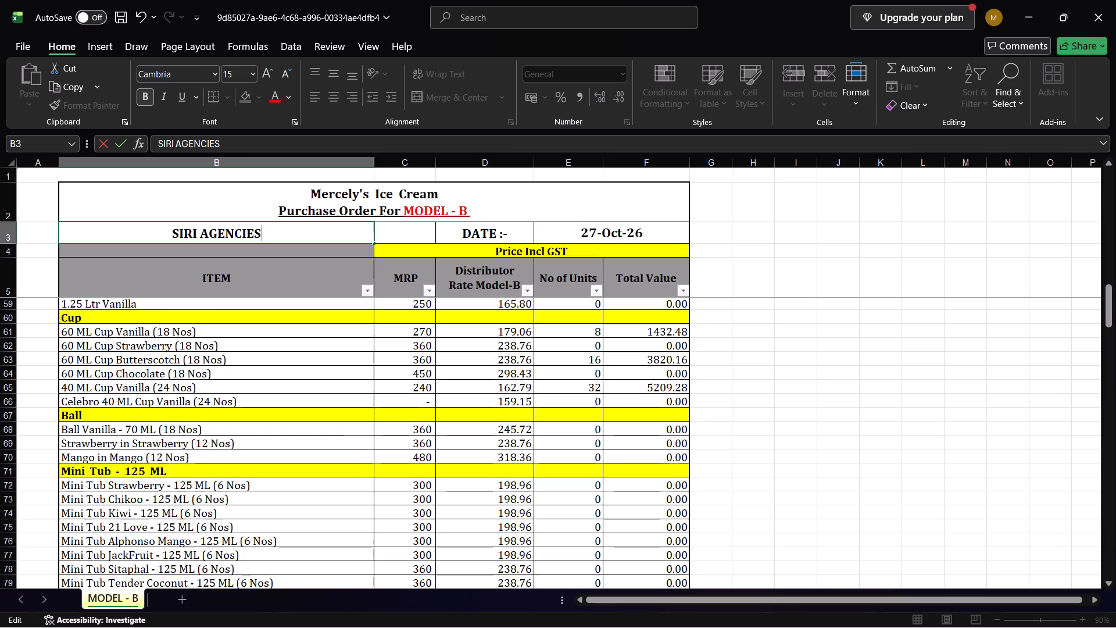
scroll(453, 465, "down", 1)
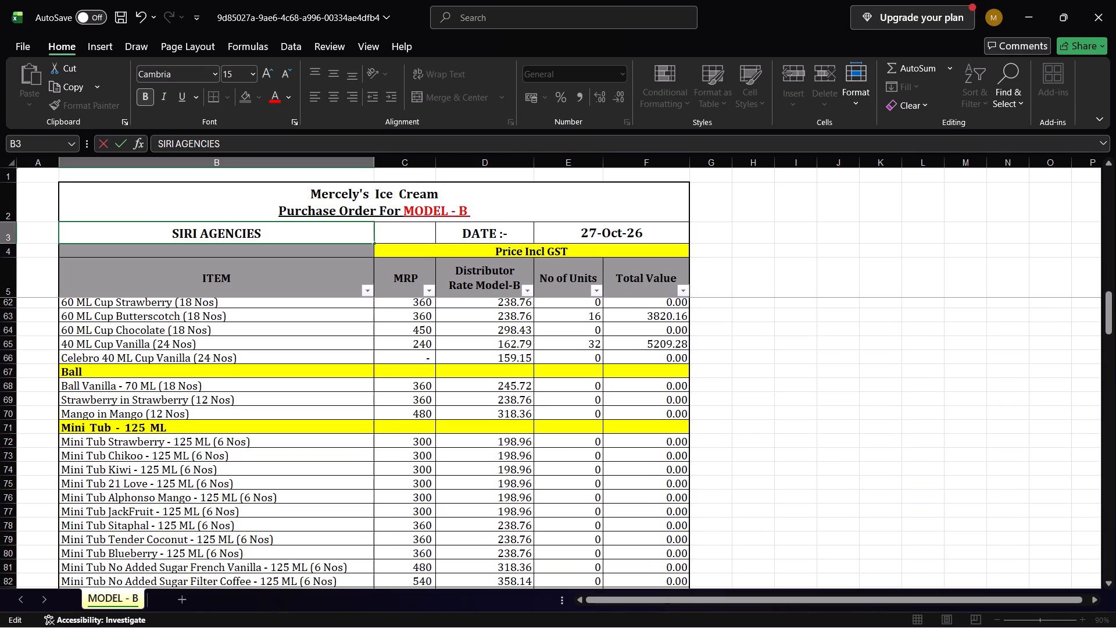
left_click(574, 386)
type("10")
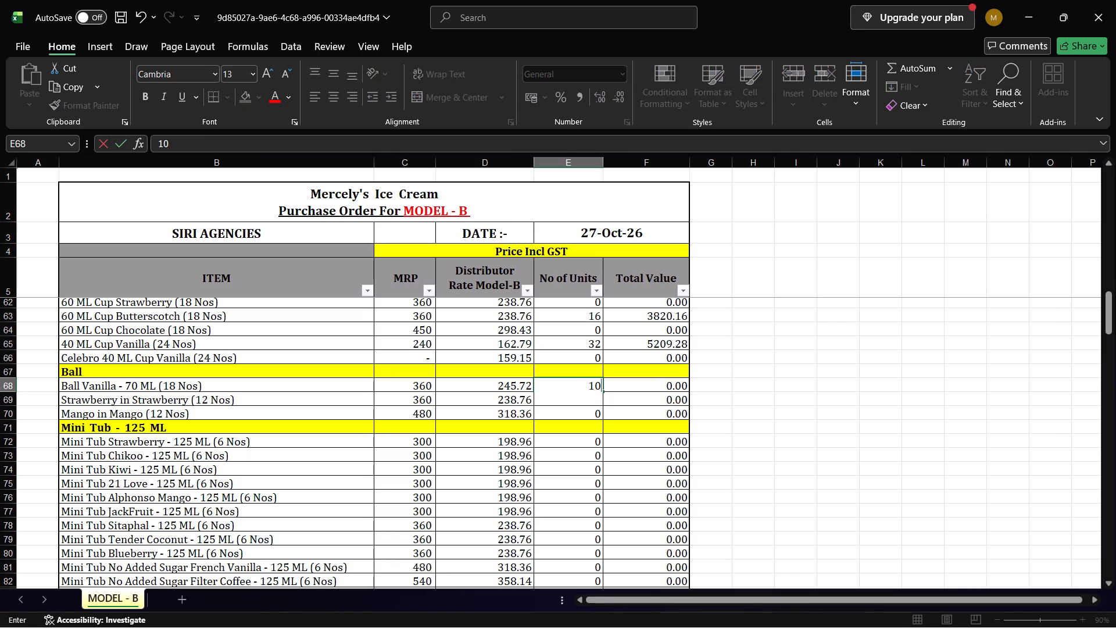
key("Down")
type("10")
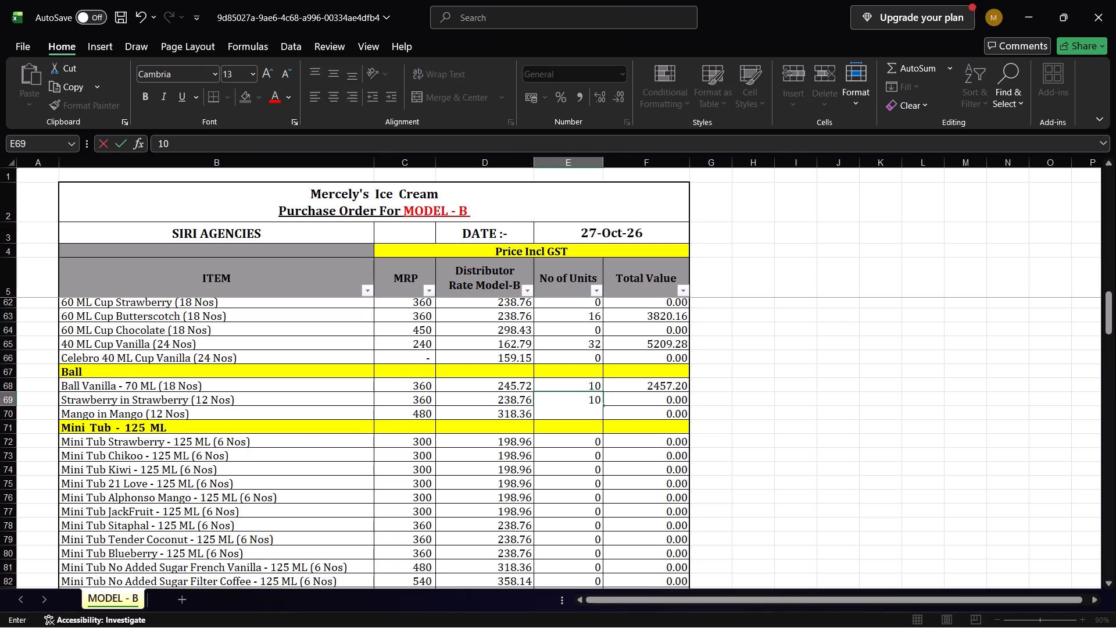
key("Right")
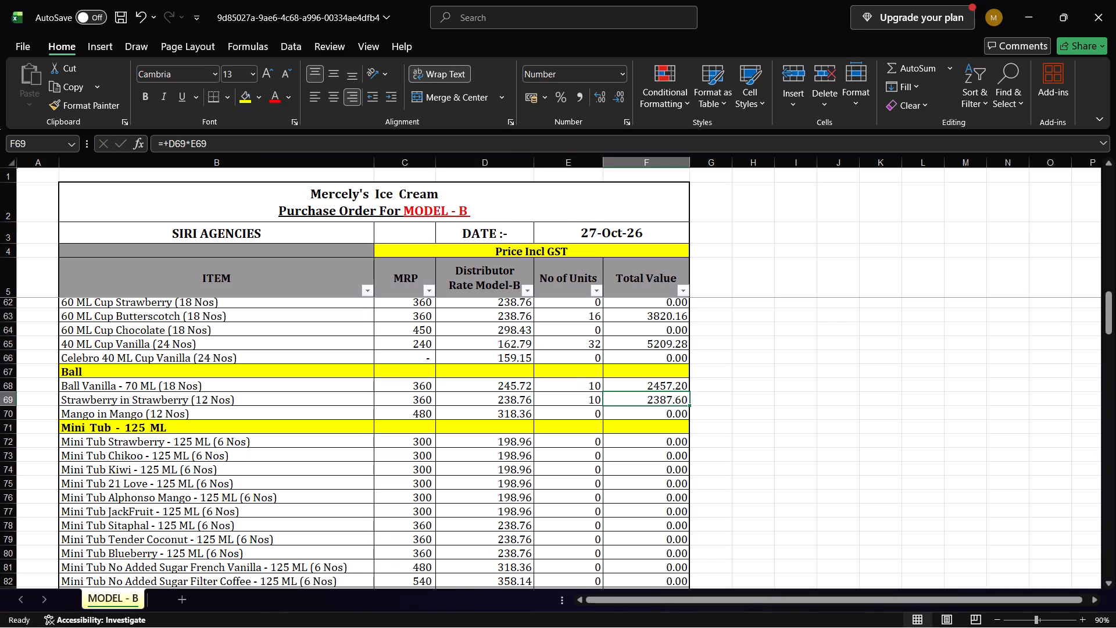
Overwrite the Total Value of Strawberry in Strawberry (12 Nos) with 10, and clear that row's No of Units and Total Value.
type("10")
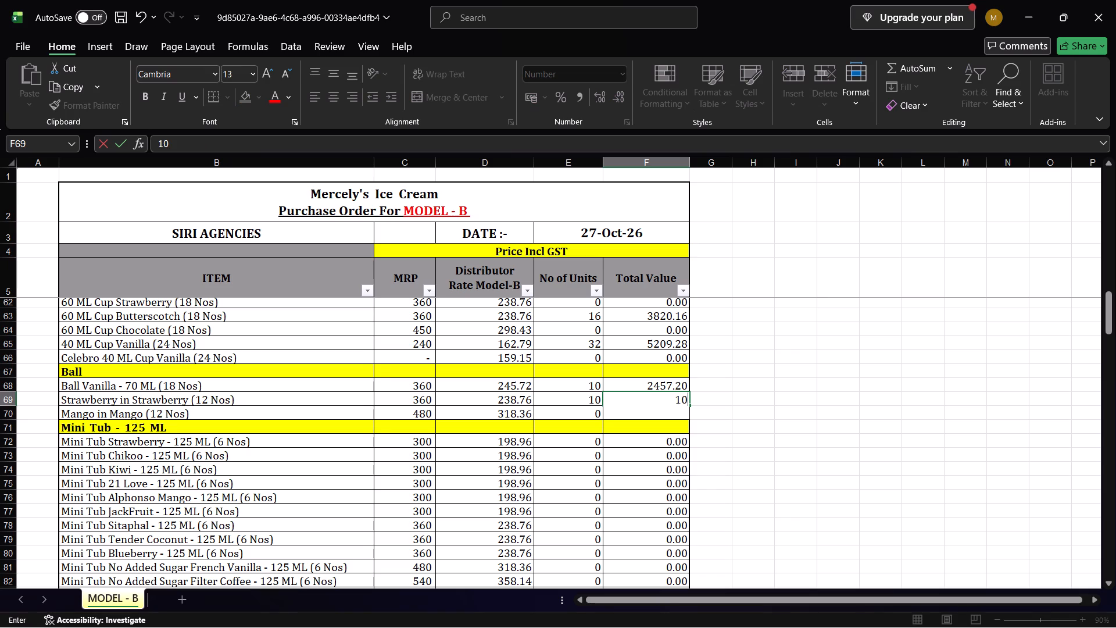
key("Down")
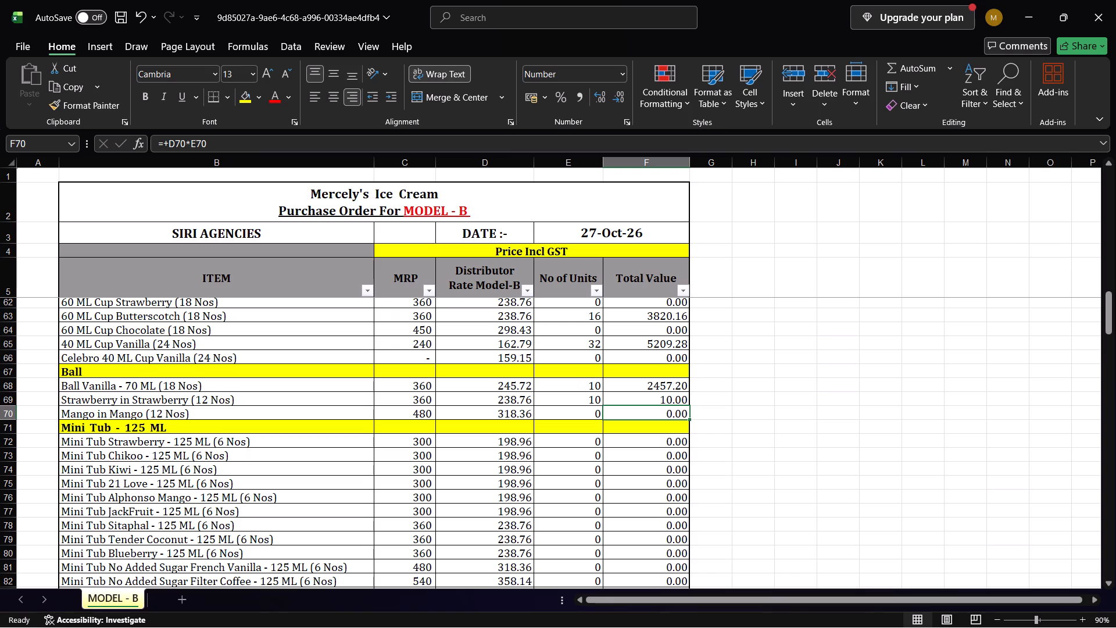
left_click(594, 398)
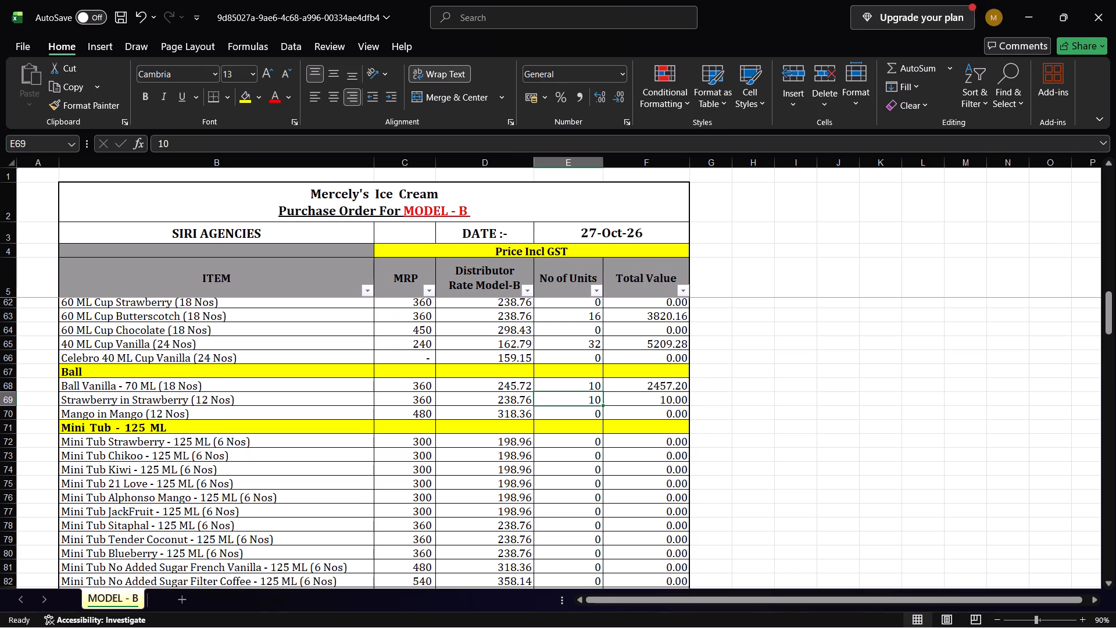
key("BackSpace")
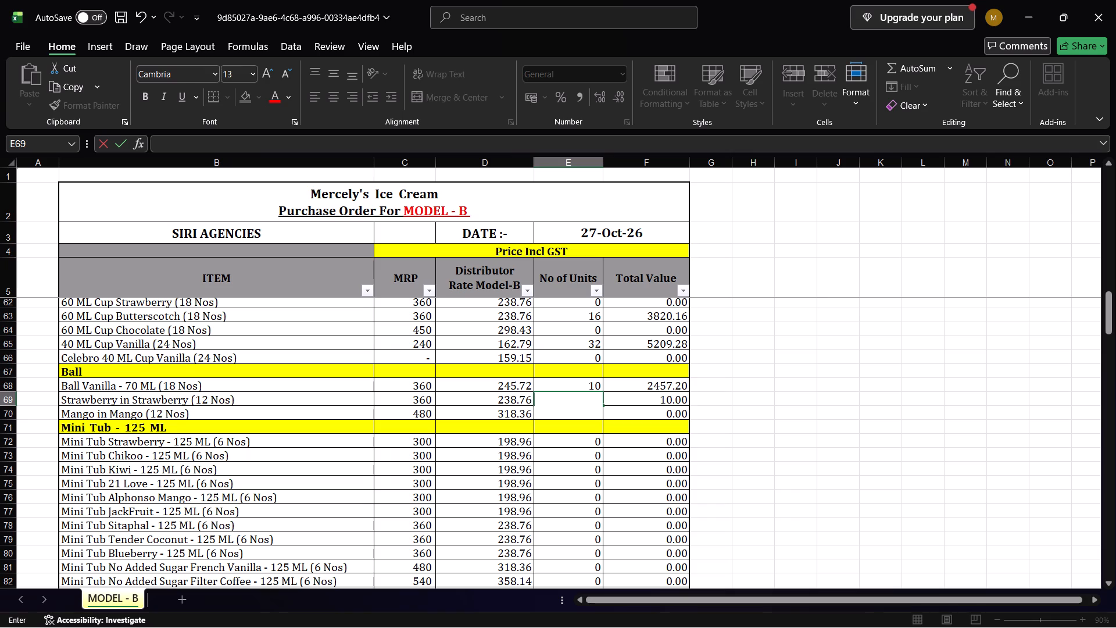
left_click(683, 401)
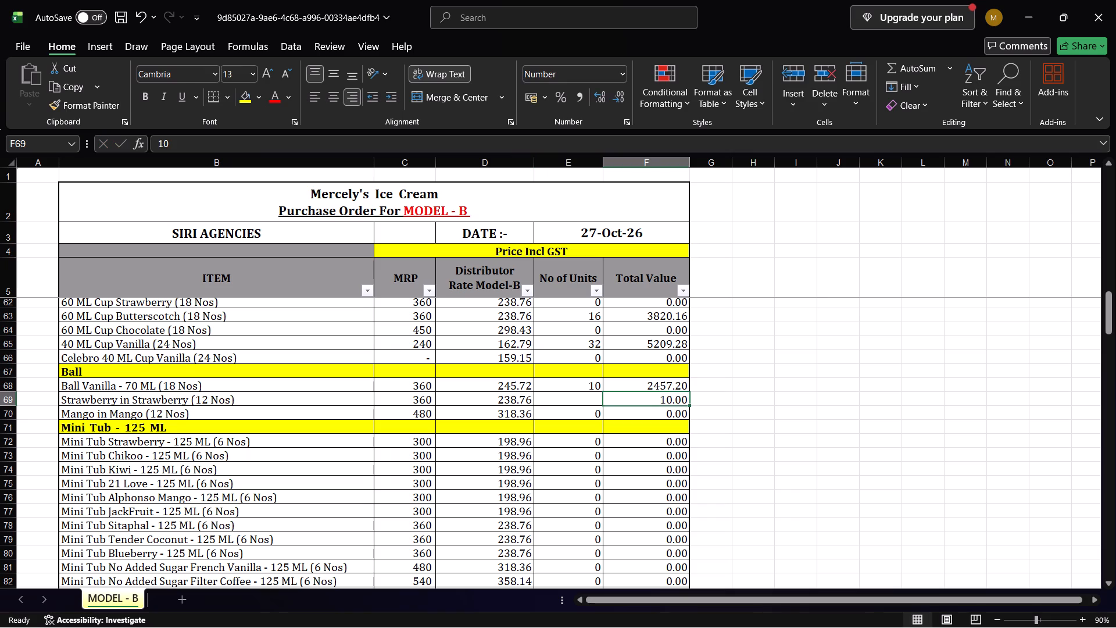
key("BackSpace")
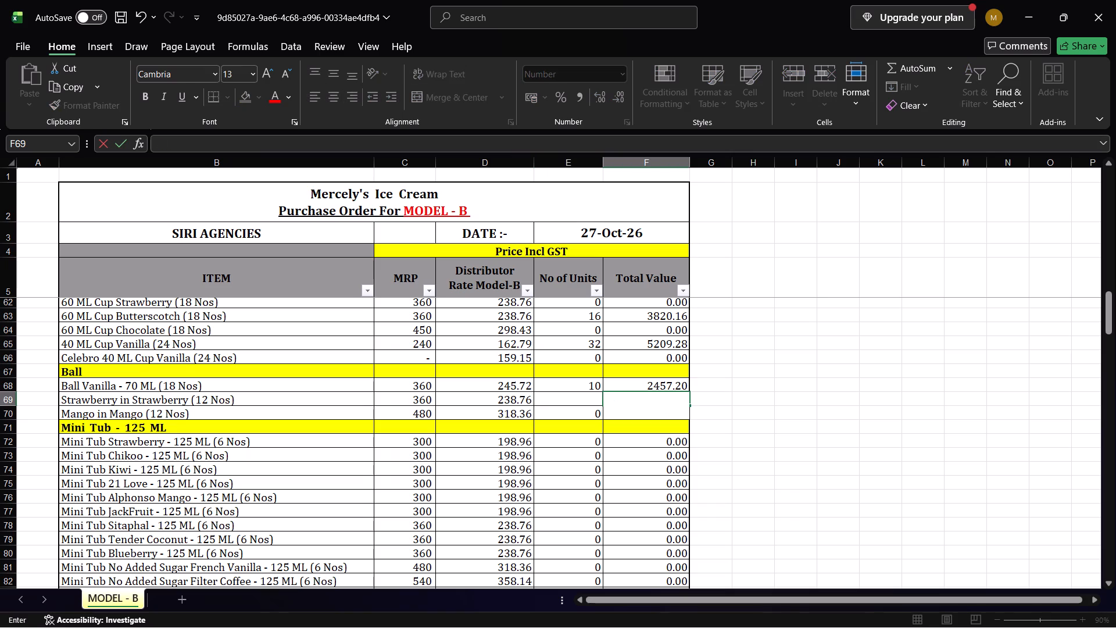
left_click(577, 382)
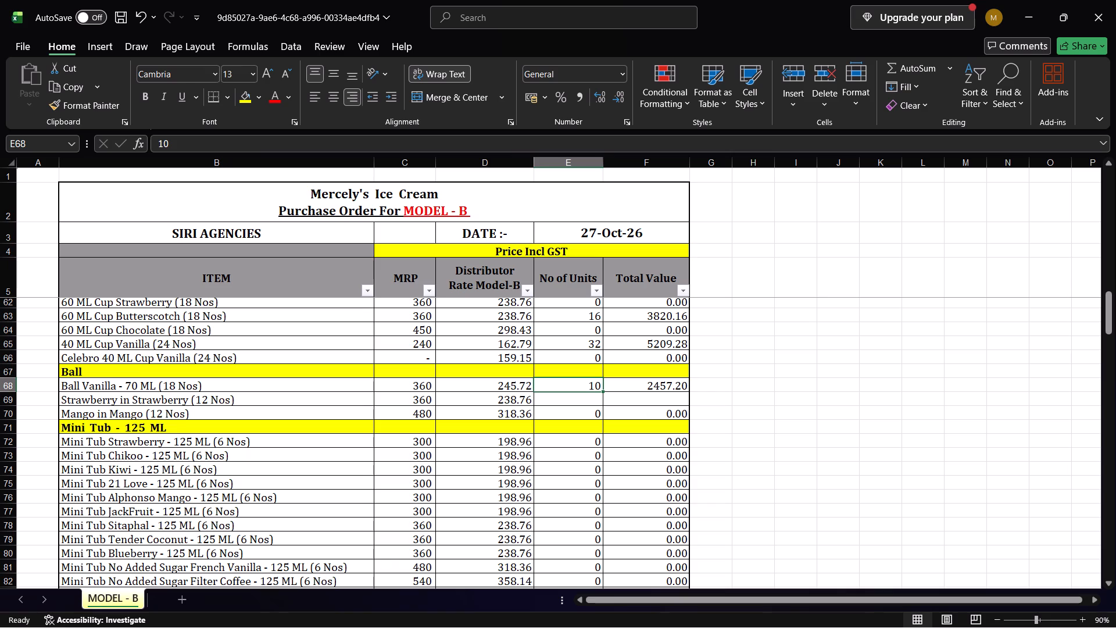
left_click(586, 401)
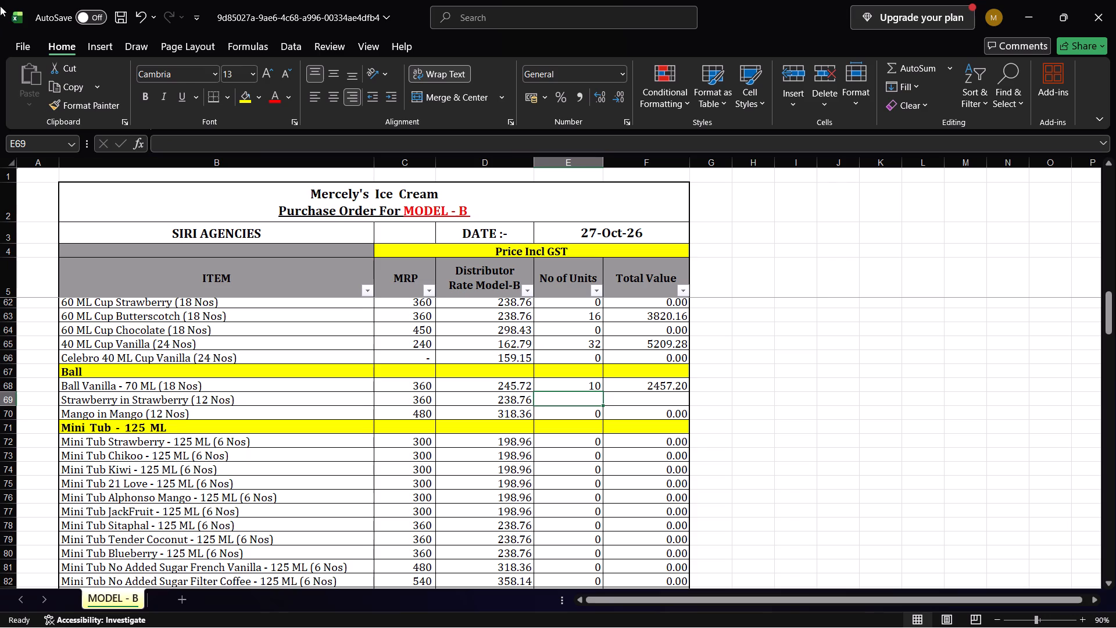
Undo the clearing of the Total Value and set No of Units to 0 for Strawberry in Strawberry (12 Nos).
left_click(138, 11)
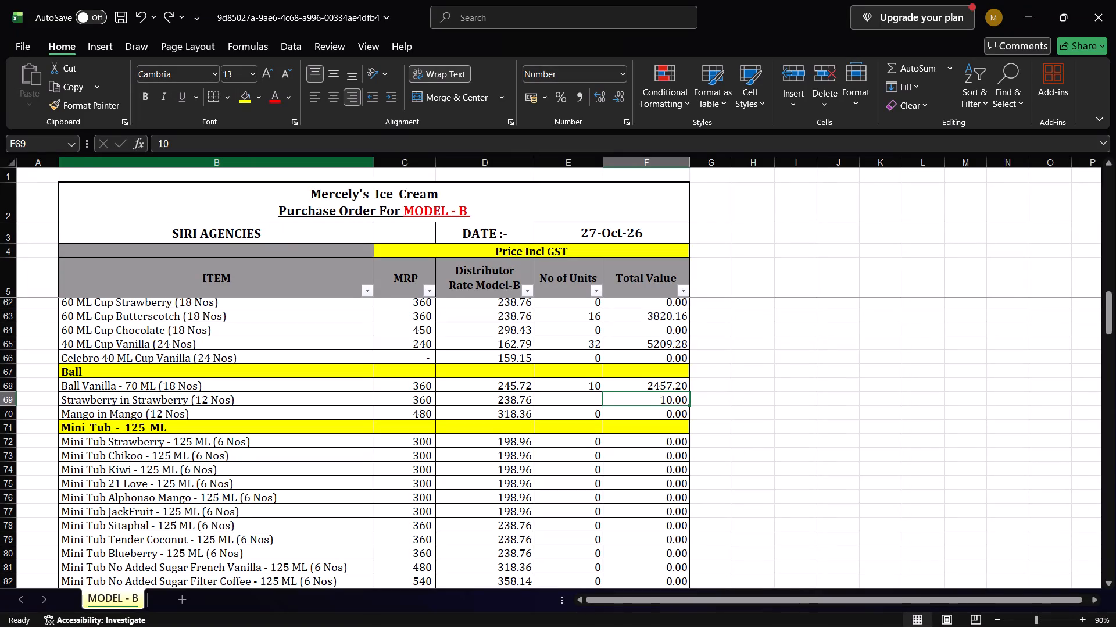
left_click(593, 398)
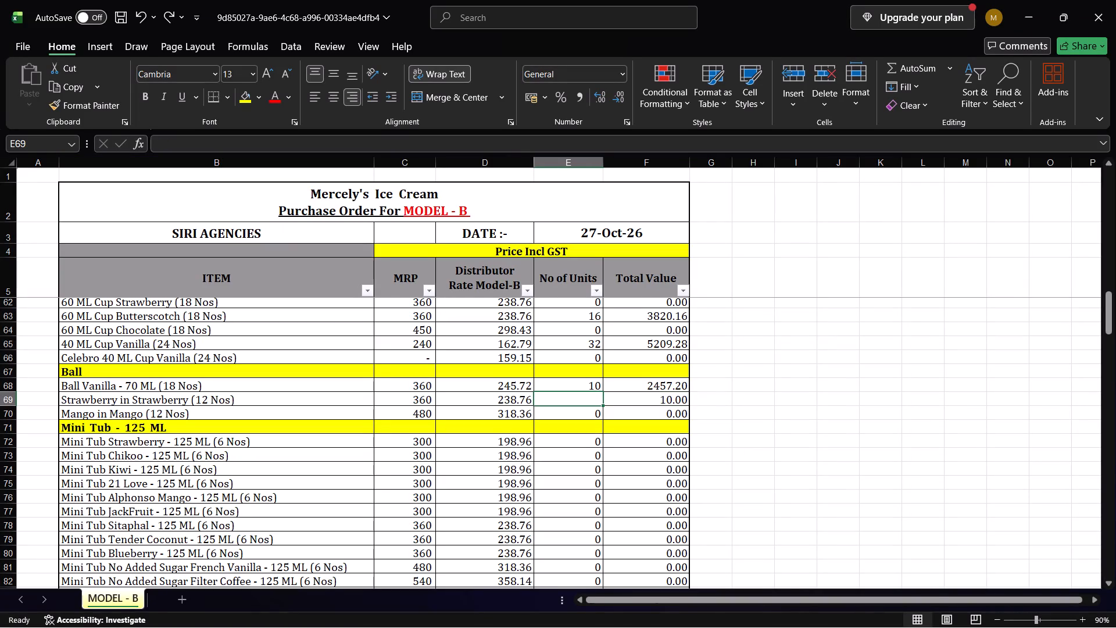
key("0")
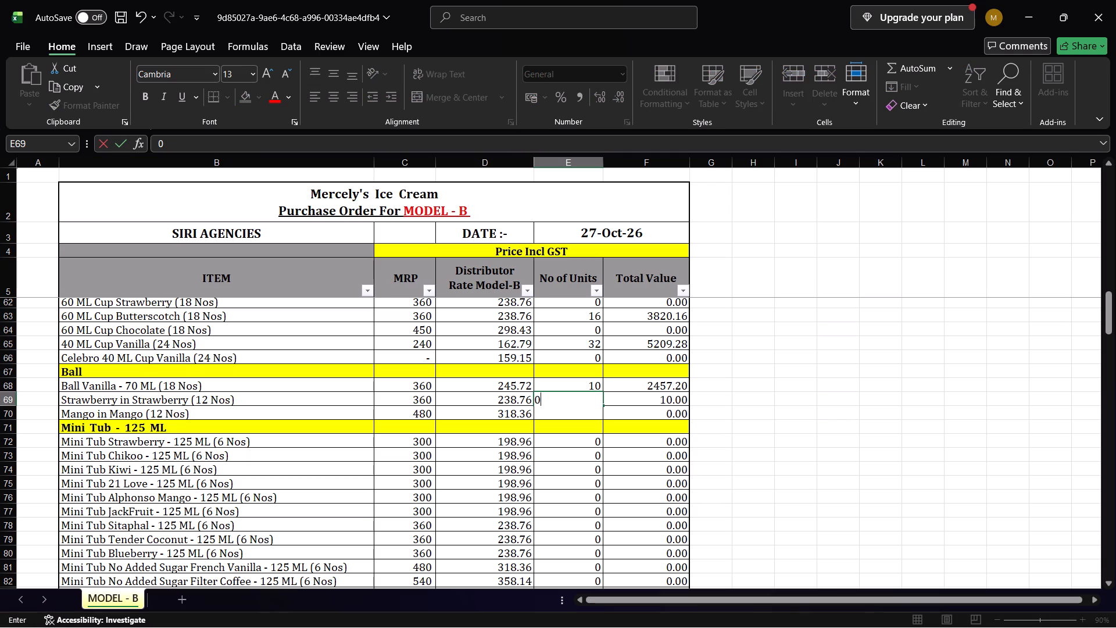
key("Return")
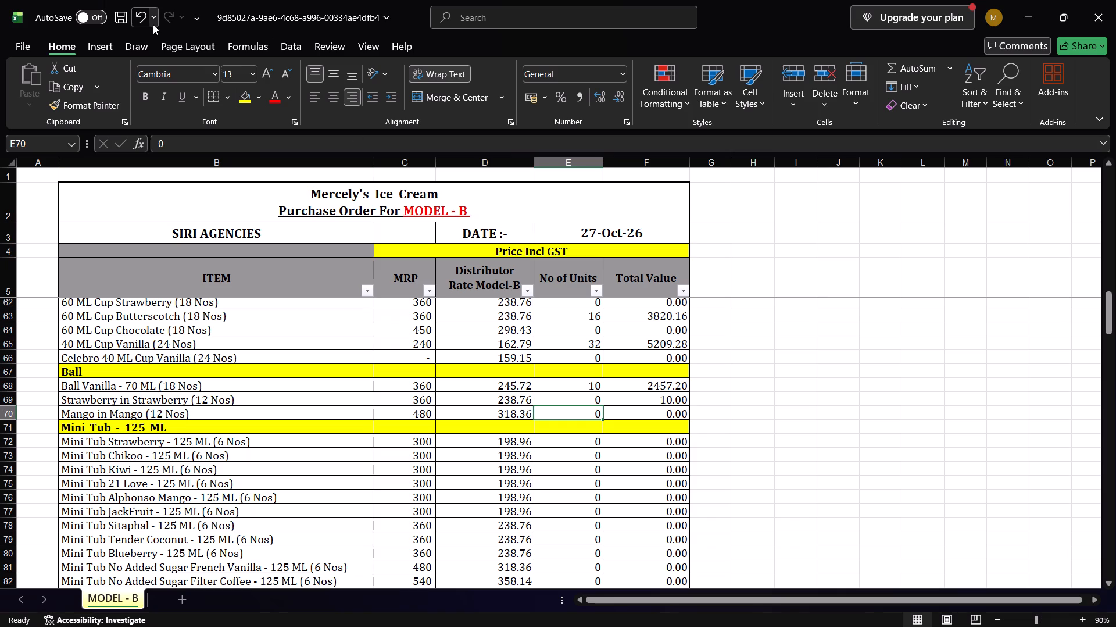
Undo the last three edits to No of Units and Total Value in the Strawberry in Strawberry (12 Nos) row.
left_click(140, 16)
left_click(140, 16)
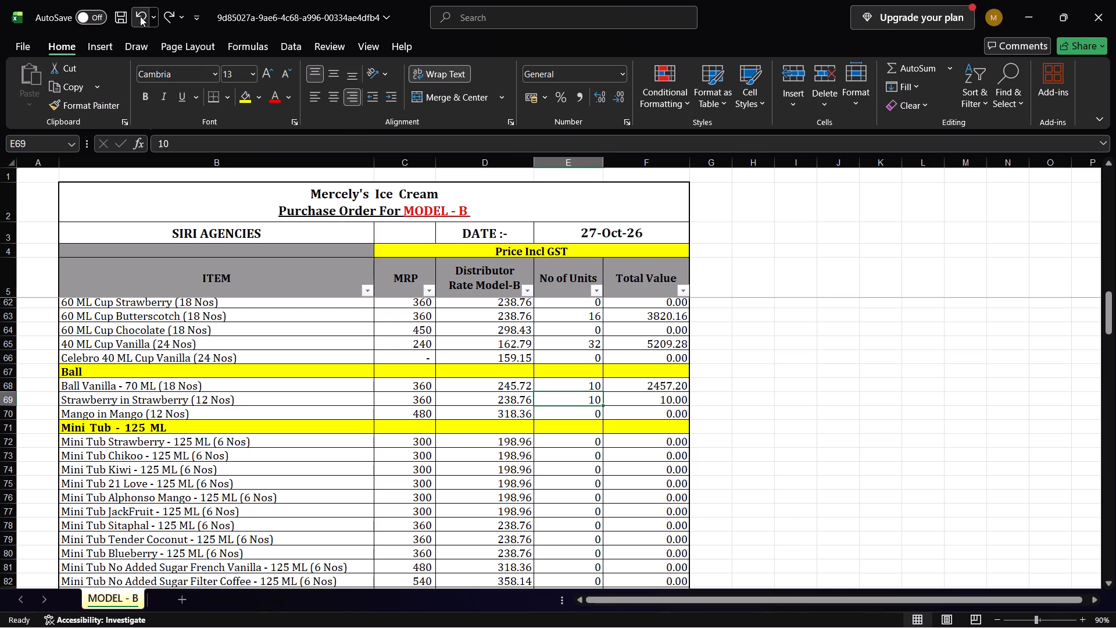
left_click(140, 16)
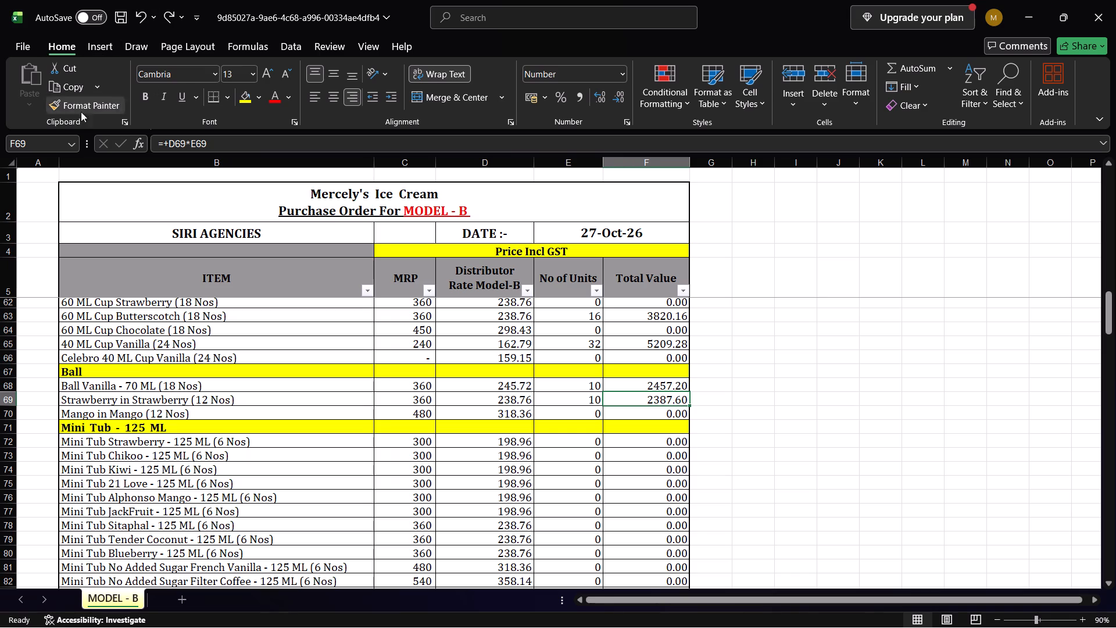
Set No of Units to 10 for Mango in Mango (12 Nos) in the Ball section.
left_click(595, 415)
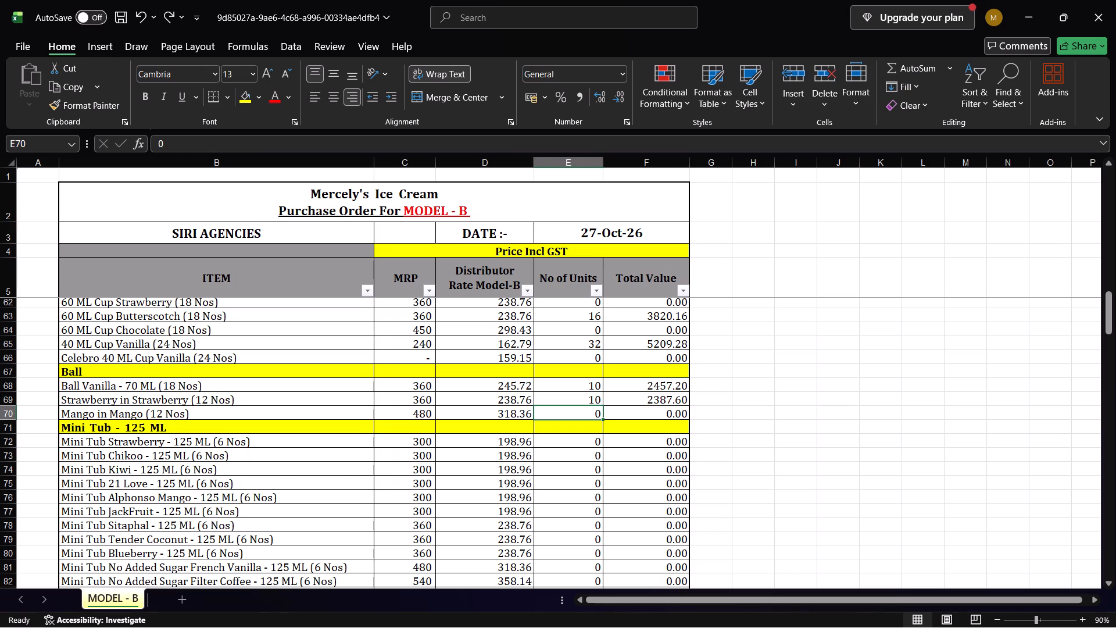
key("1")
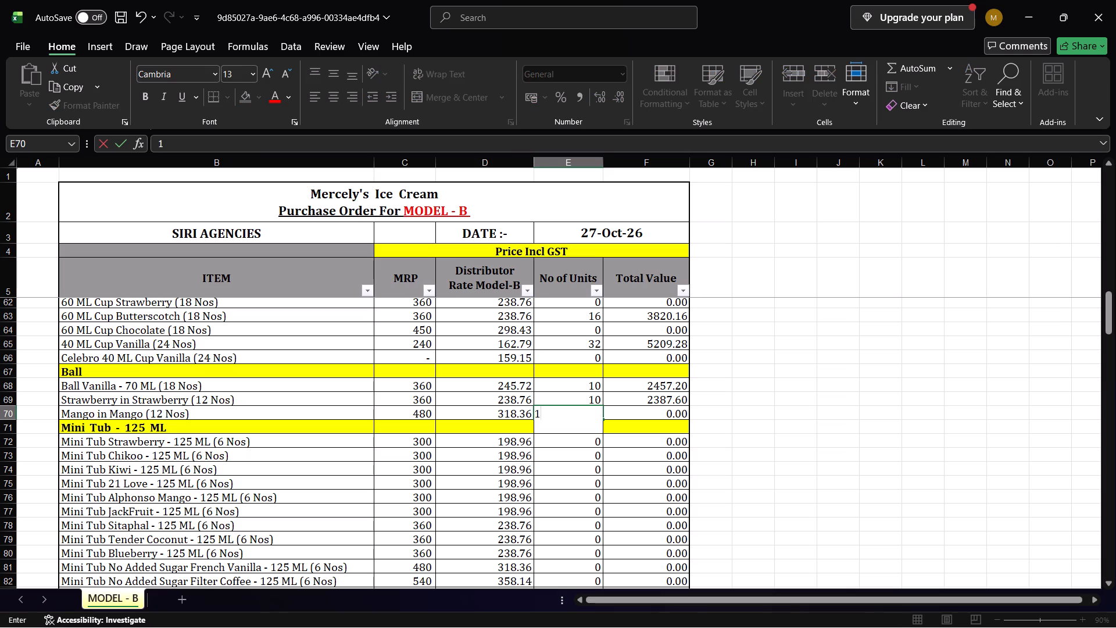
key("0")
left_click(584, 441)
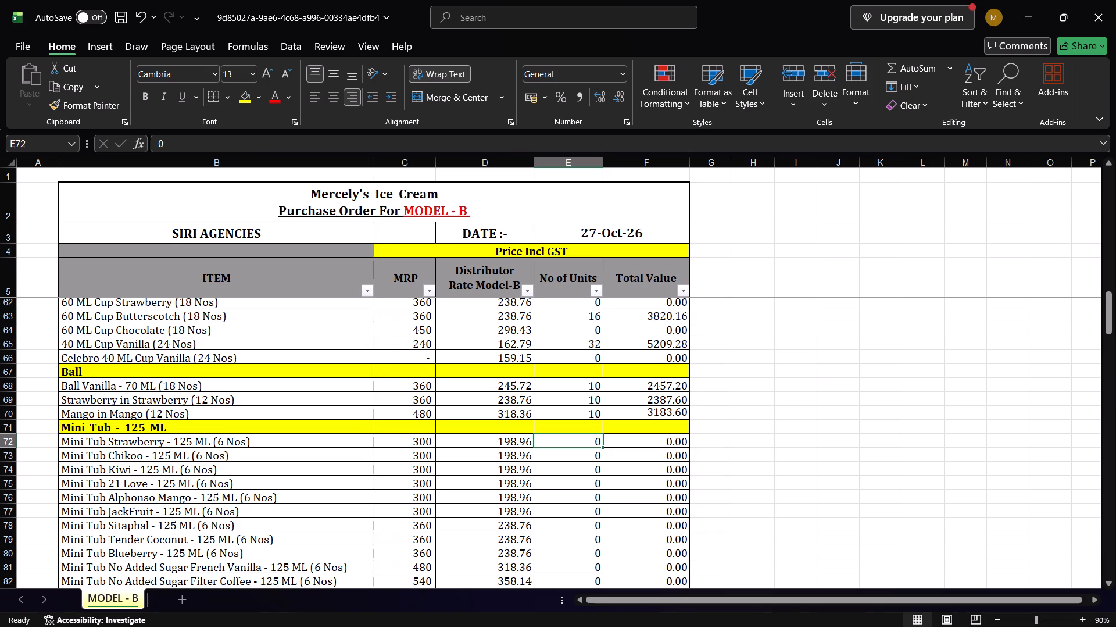
In the Special Sundae section, set No of Units to 8 for Blackcurrant and 16 for Chocolate.
scroll(461, 474, "down", 3)
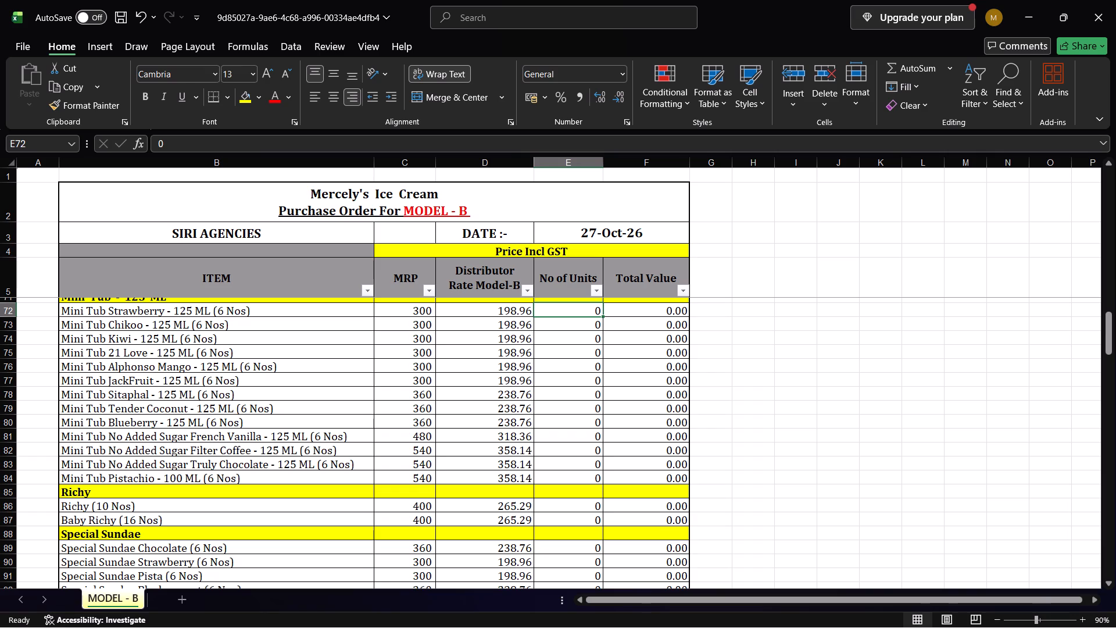
scroll(465, 472, "down", 1)
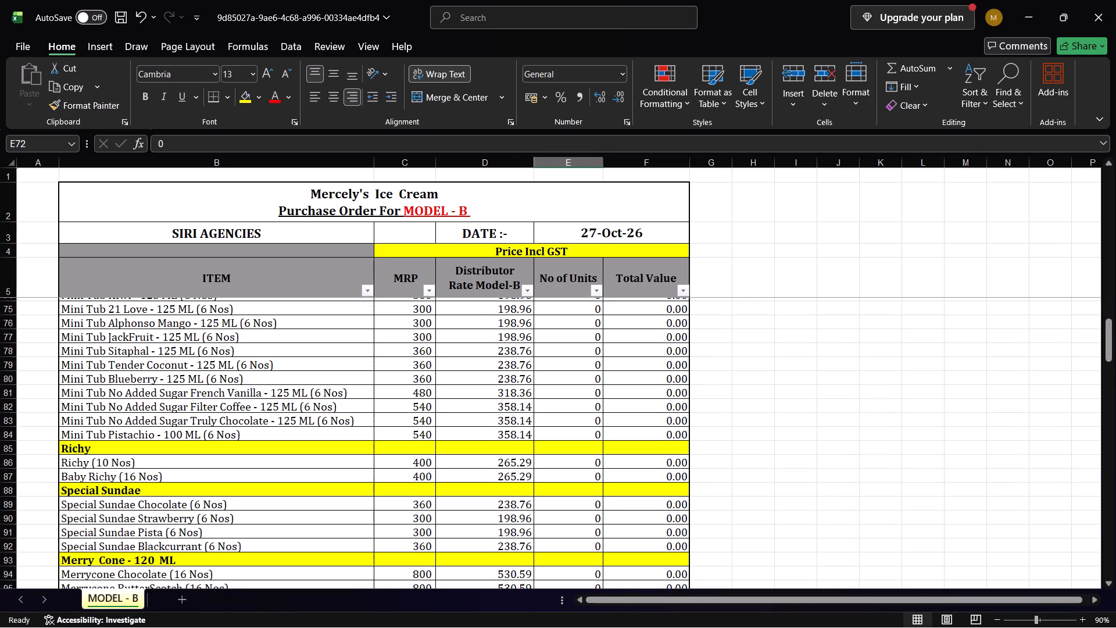
scroll(465, 472, "down", 2)
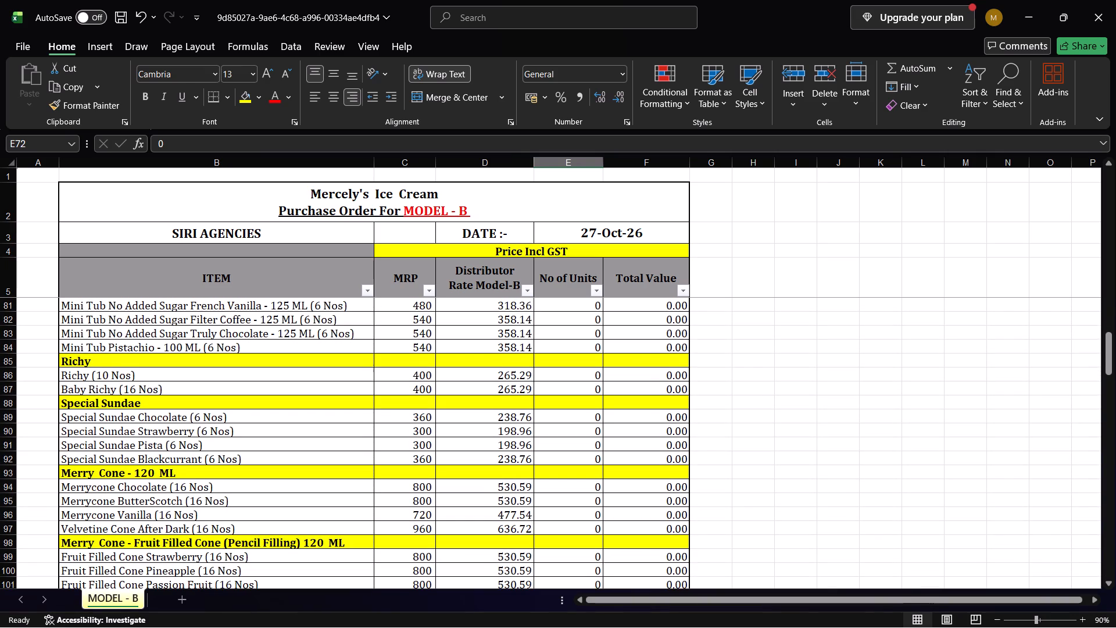
left_click(573, 416)
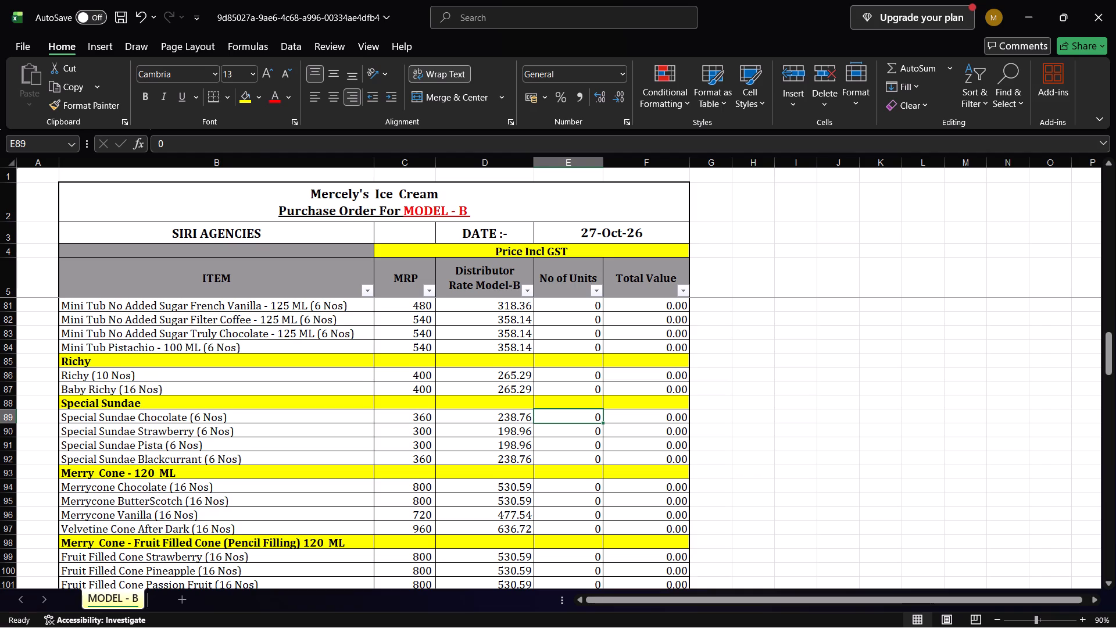
left_click(568, 460)
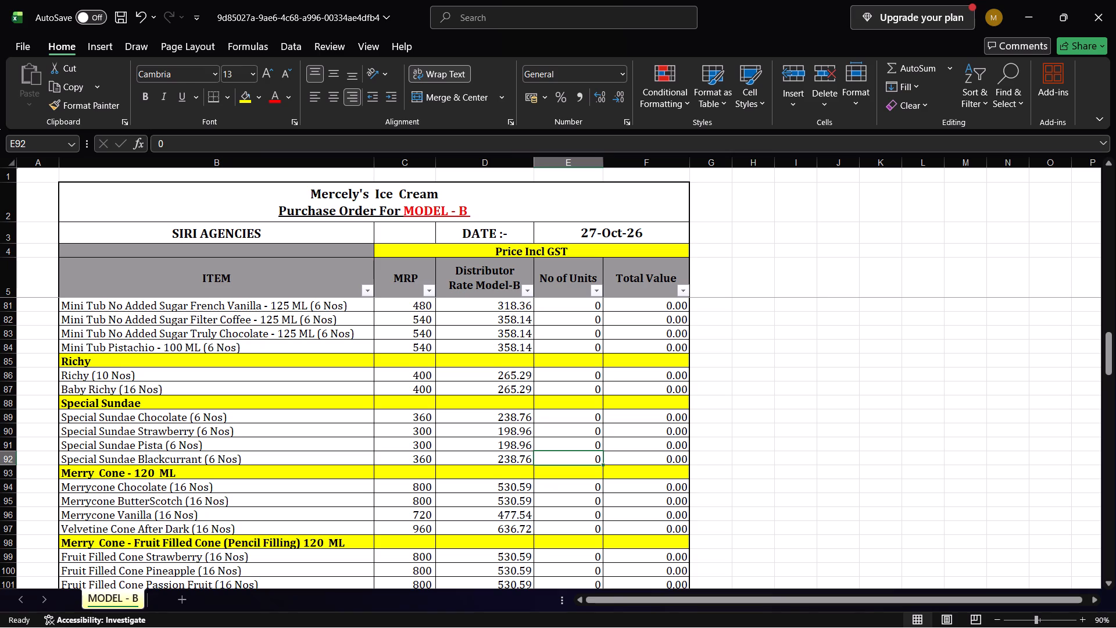
key("8")
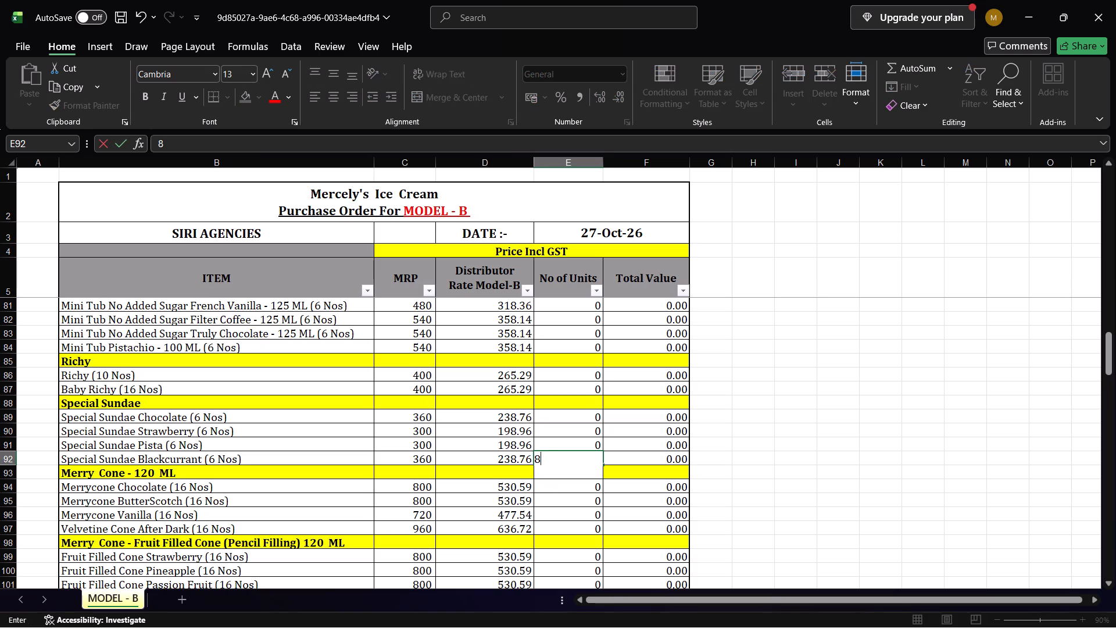
left_click(576, 420)
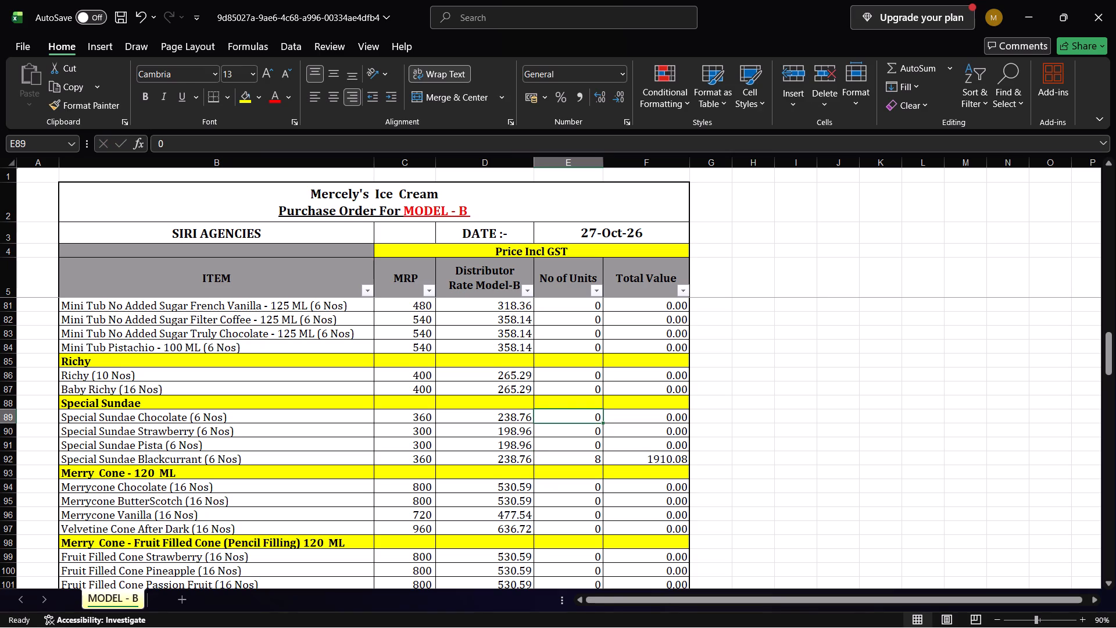
key("1")
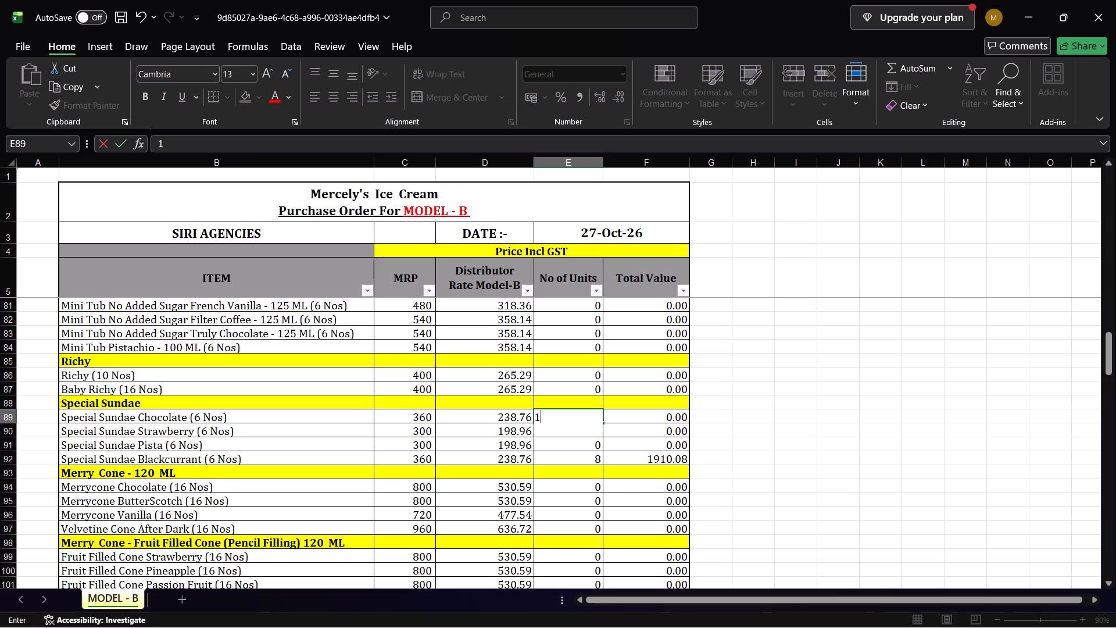
key("6")
left_click(553, 441)
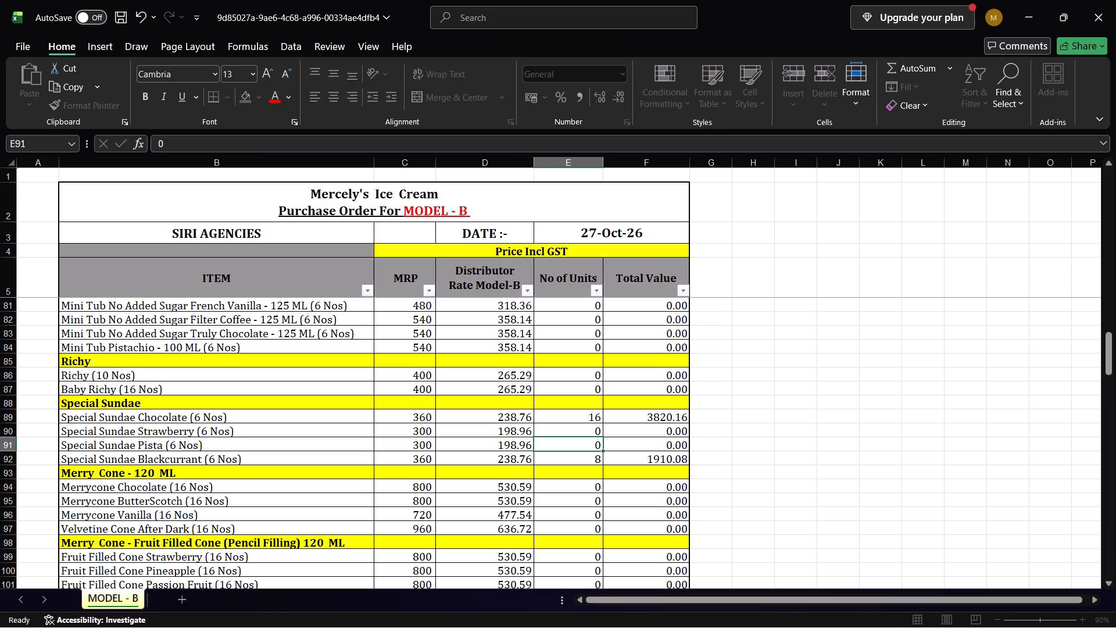
Set No of Units to 16 for both Special Sundae Strawberry and Special Sundae Pista.
left_click(561, 431)
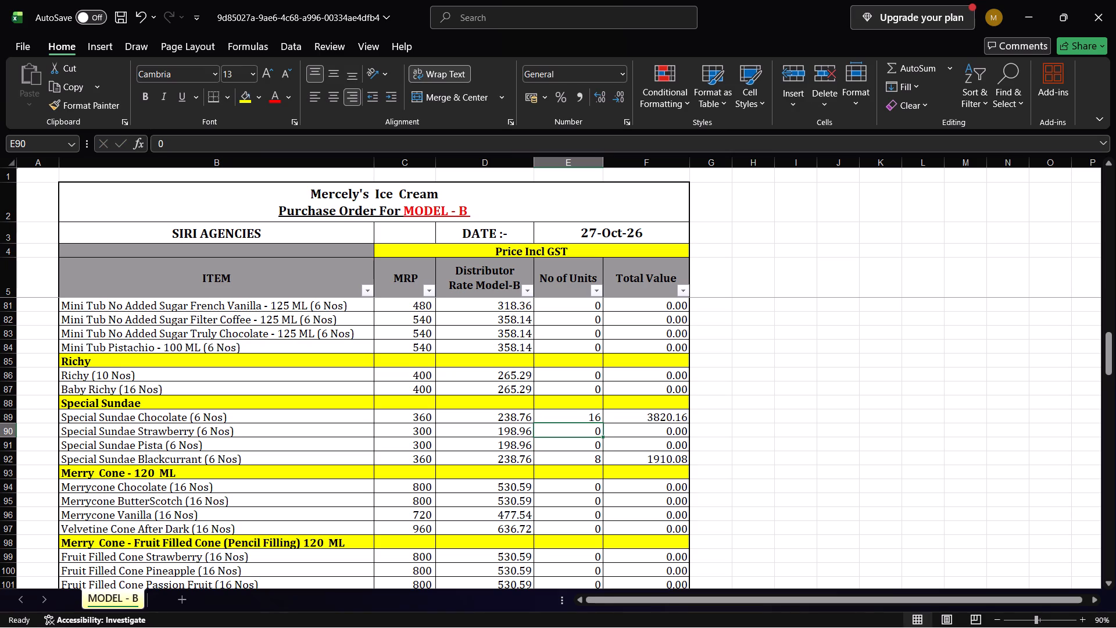
key("1")
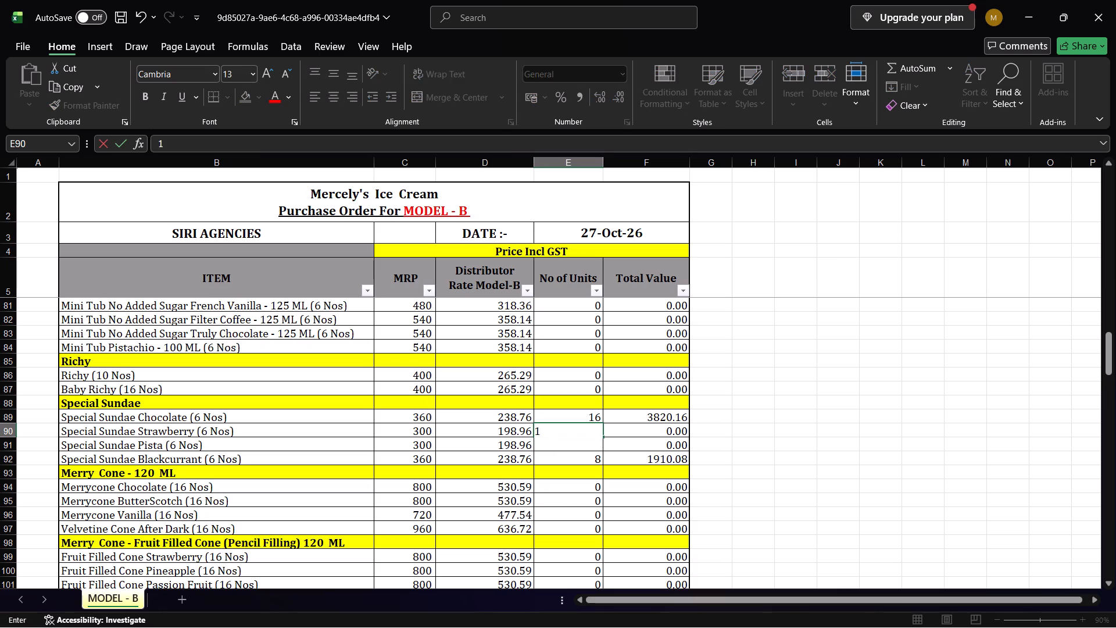
key("6")
left_click(561, 462)
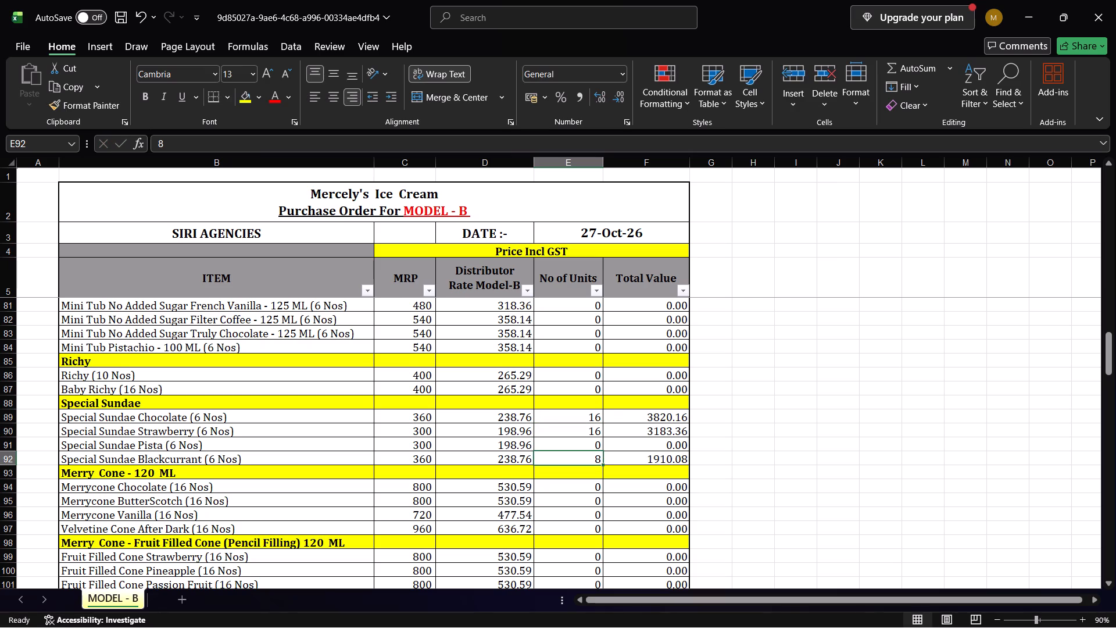
left_click(559, 445)
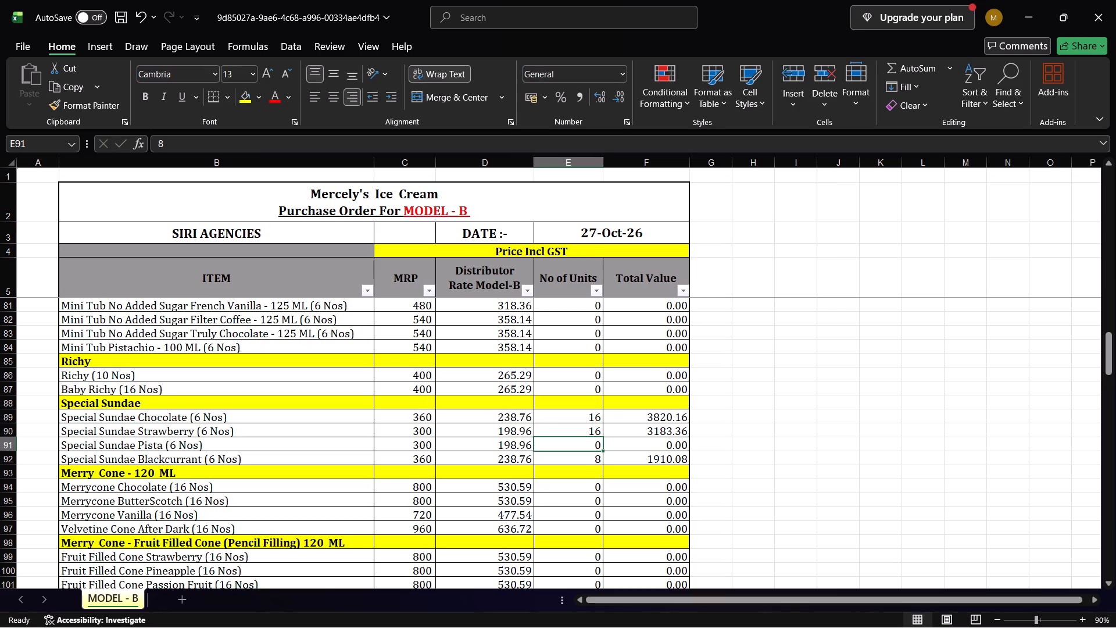
key("1")
key("6")
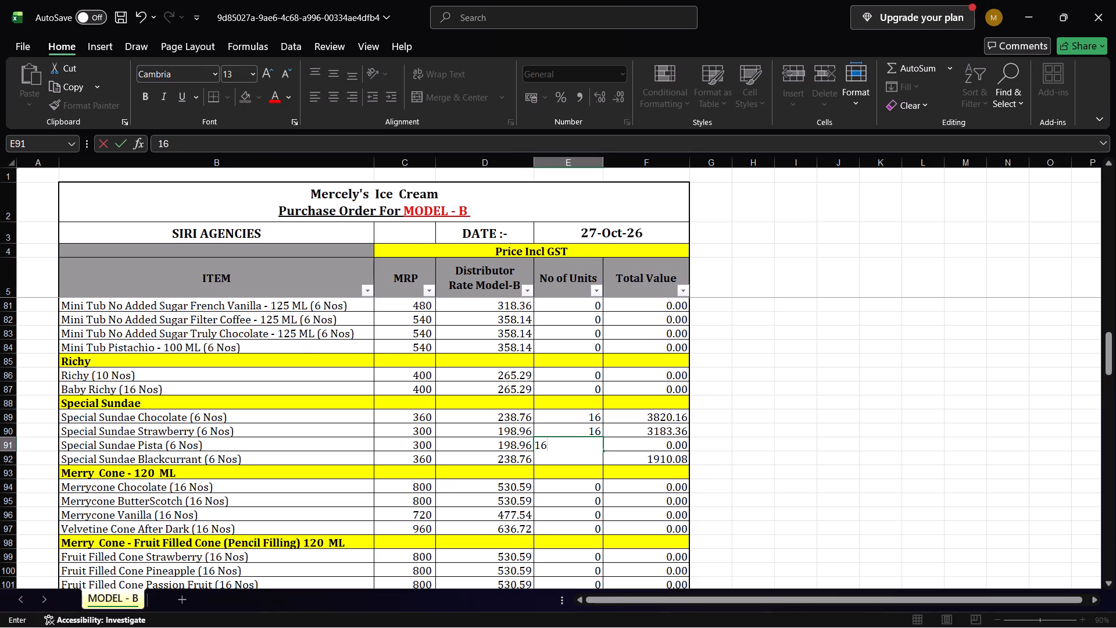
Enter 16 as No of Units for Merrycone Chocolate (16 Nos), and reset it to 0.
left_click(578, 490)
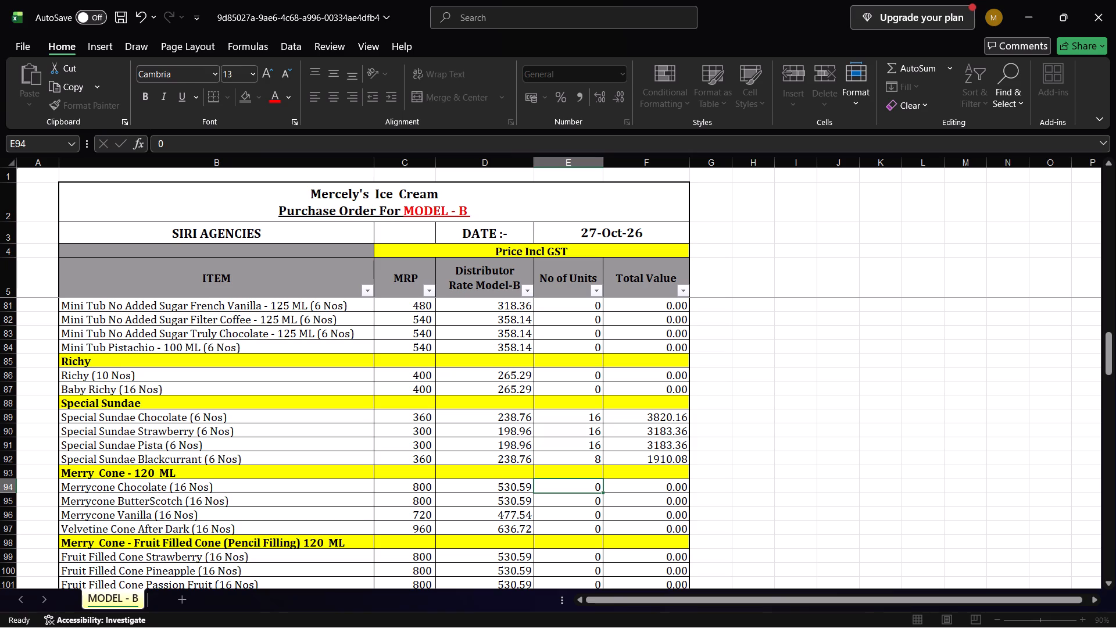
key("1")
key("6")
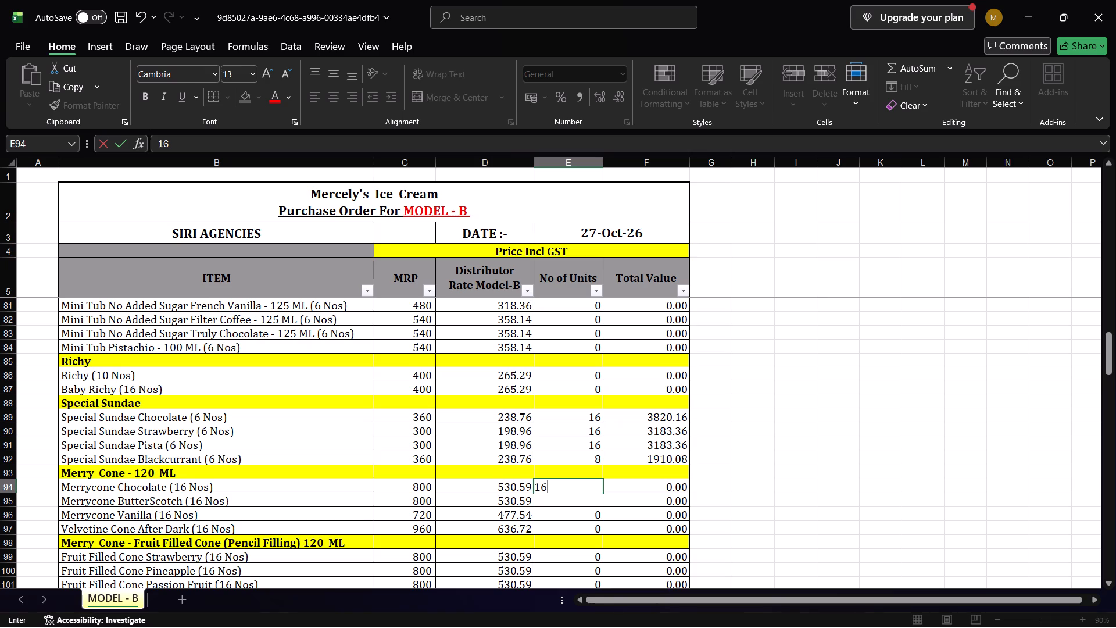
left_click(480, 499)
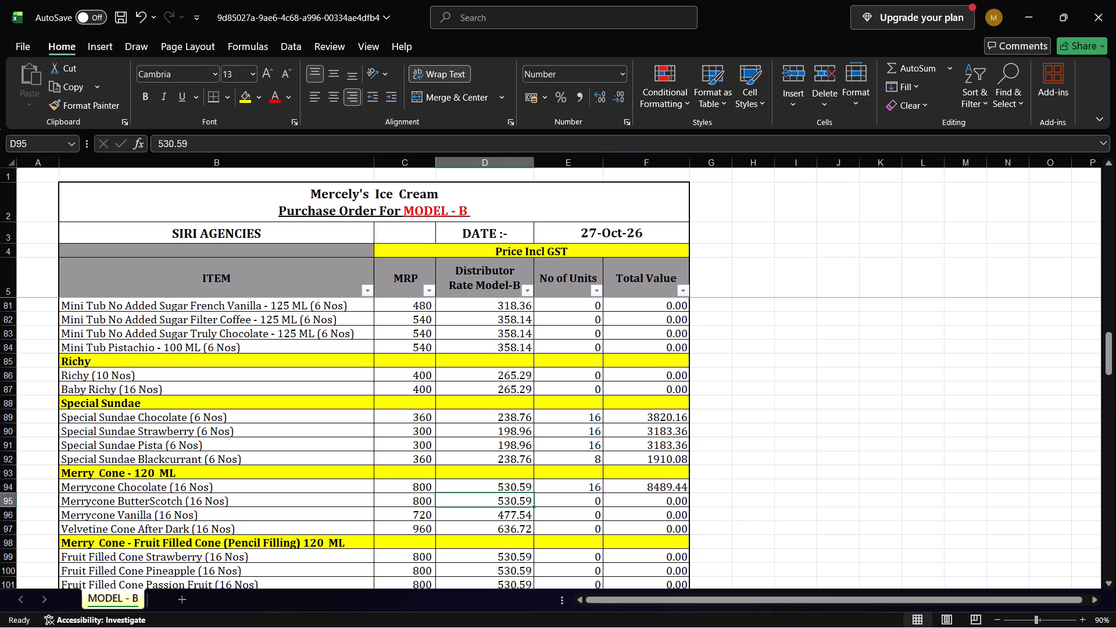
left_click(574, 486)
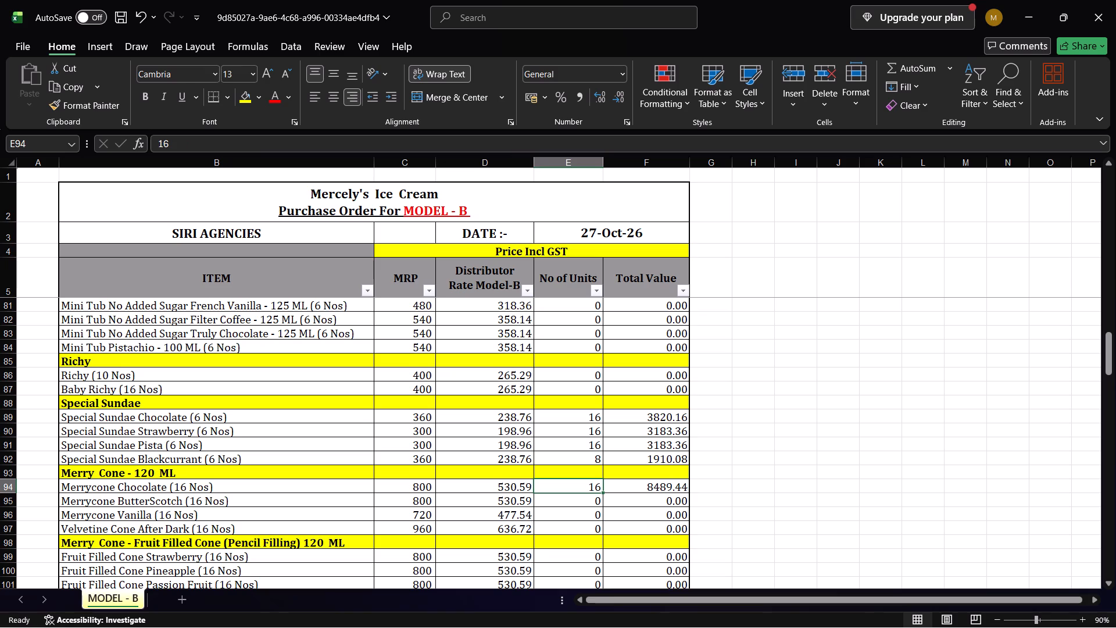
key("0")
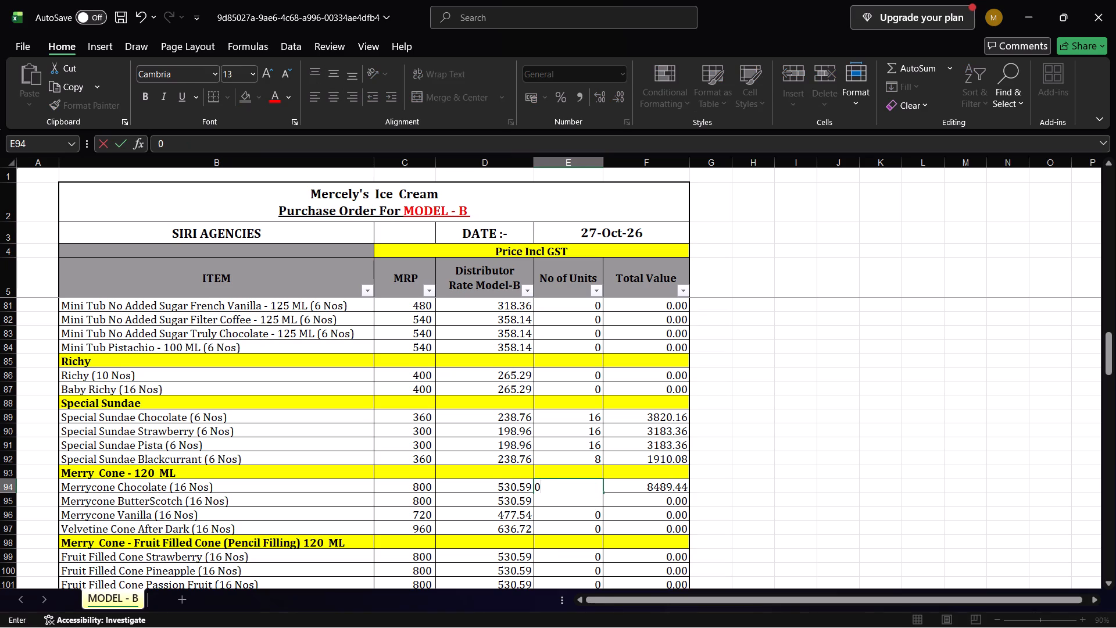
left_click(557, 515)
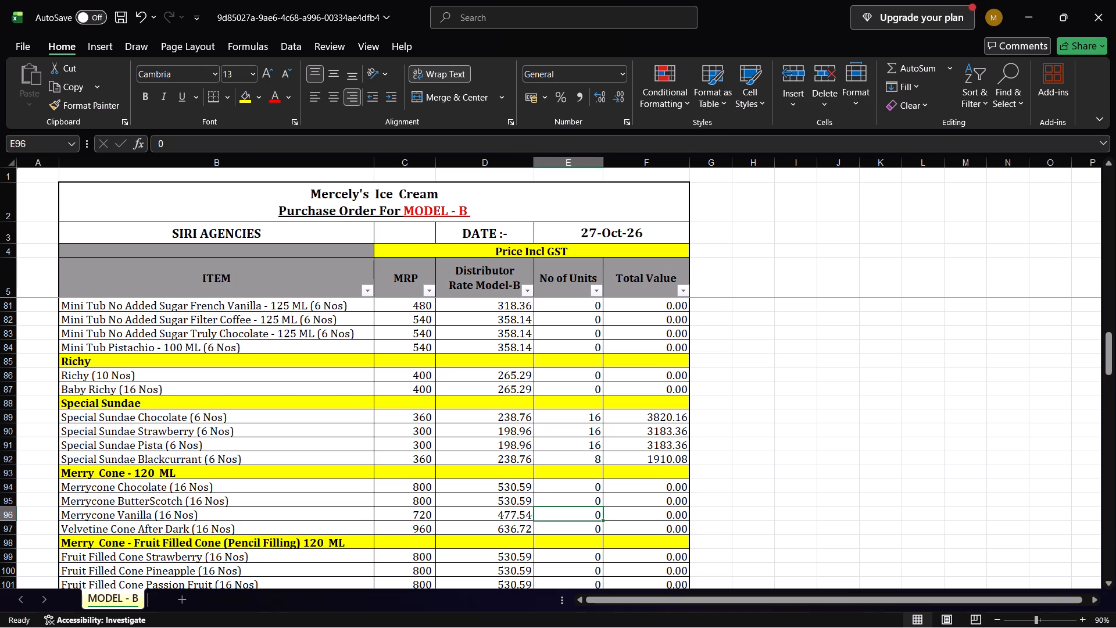
Set No of Units to 12 for both Merrycone Chocolate and Merrycone ButterScotch in the Merry Cone - 120 ML section.
left_click(572, 481)
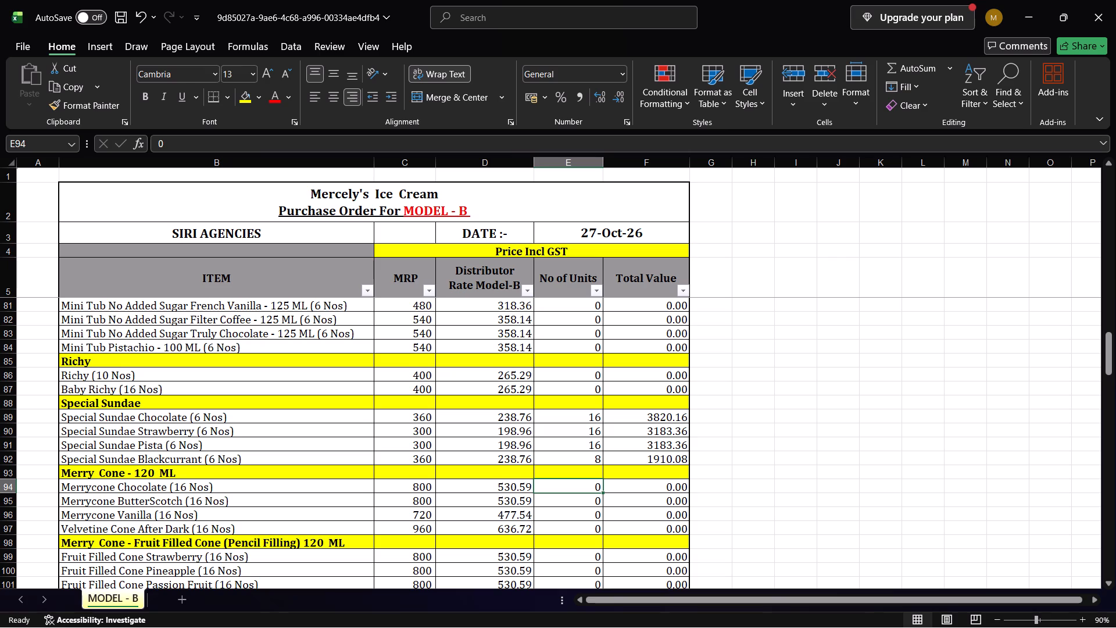
type("12")
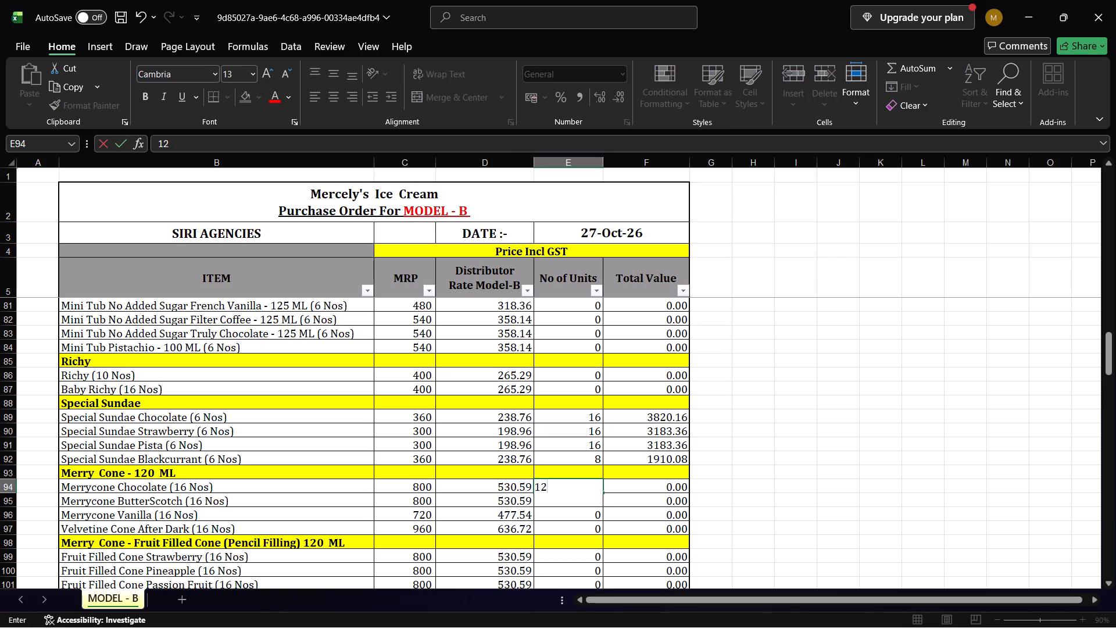
left_click(558, 501)
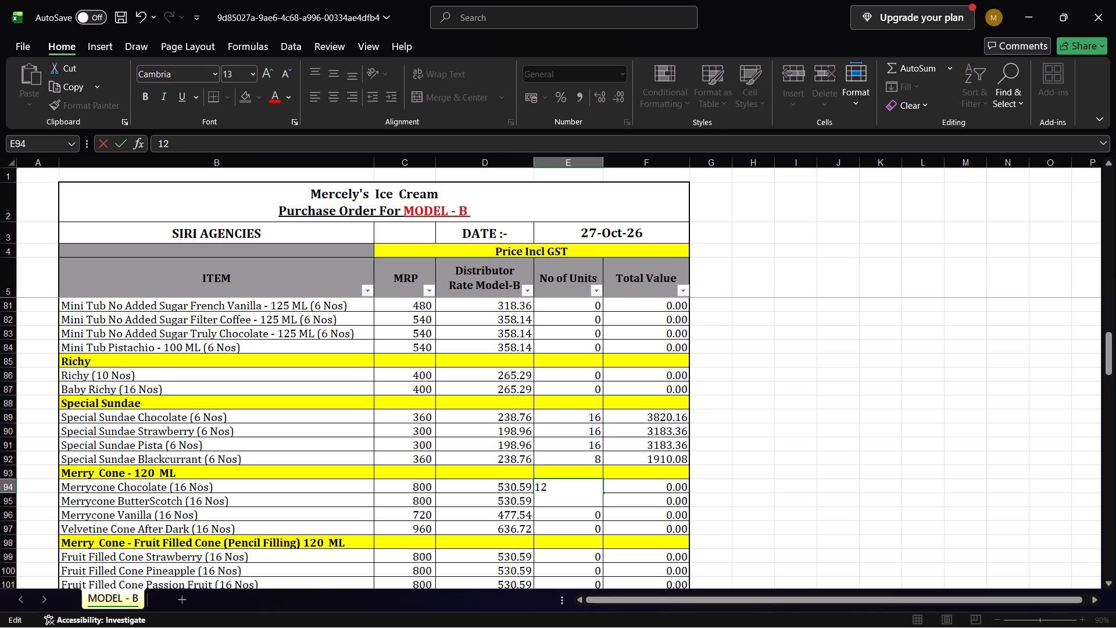
left_click(552, 516)
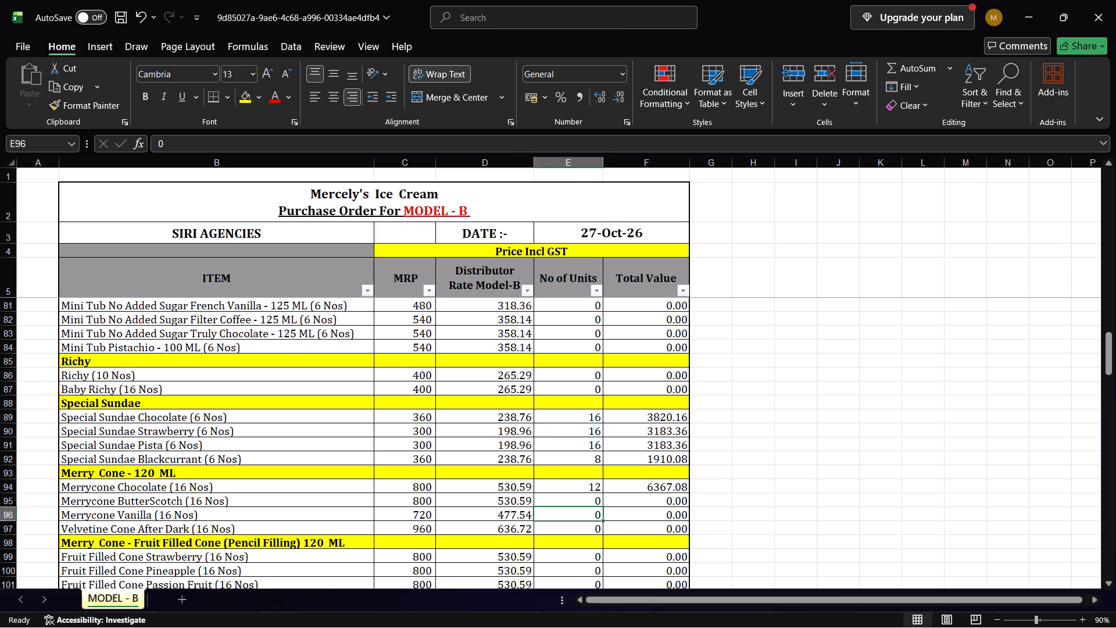
left_click(566, 502)
type("12")
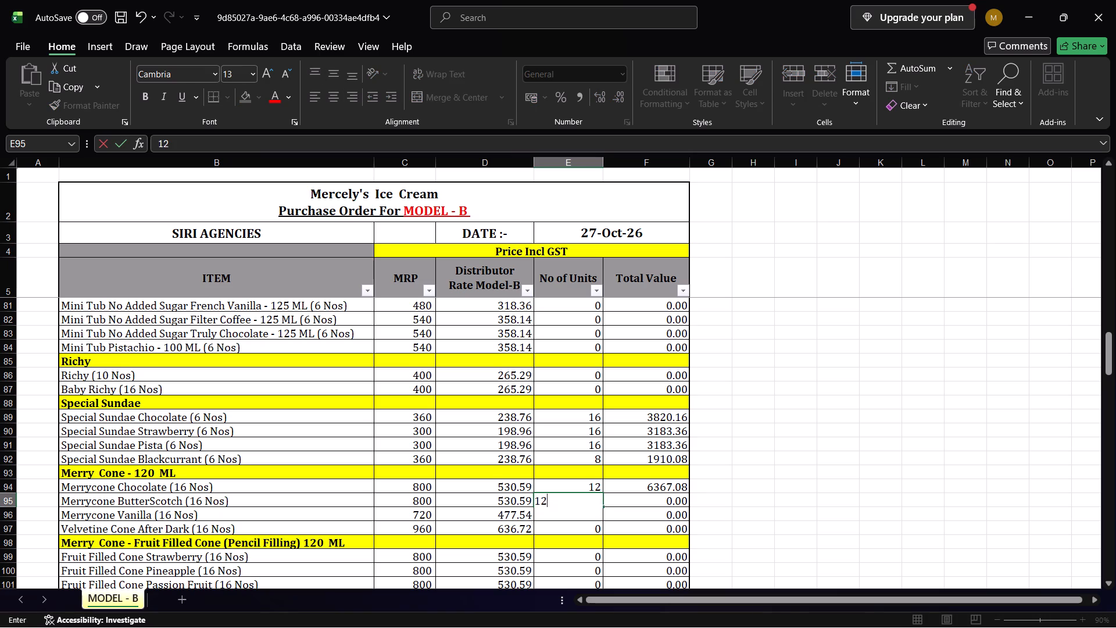
left_click(548, 532)
Set No of Units to 8 for Merrycone Vanilla (16 Nos).
left_click(560, 512)
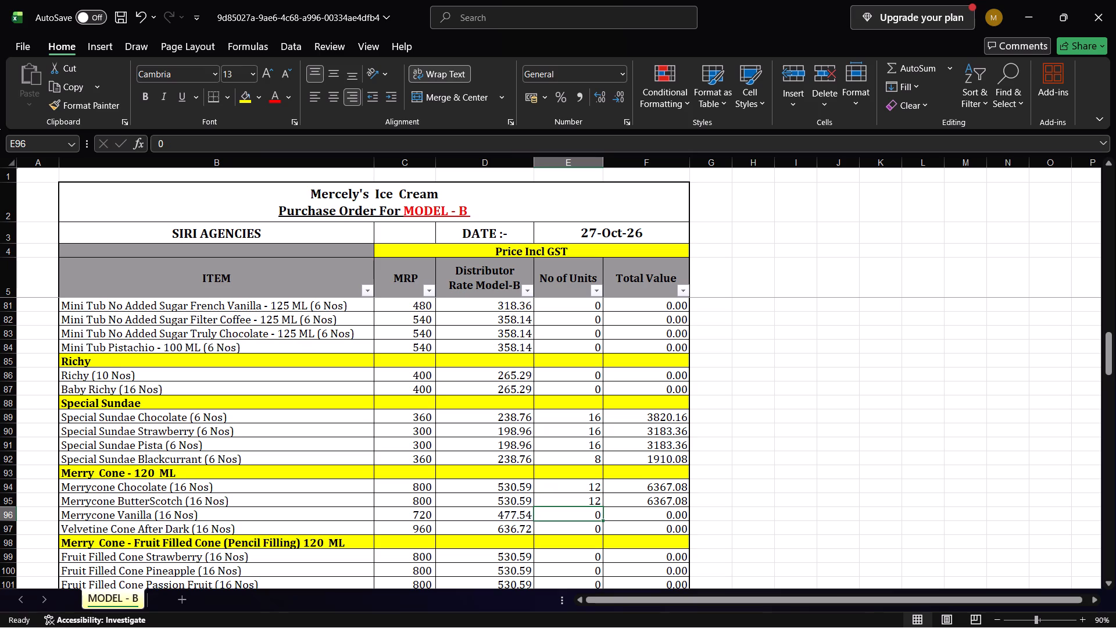
key("8")
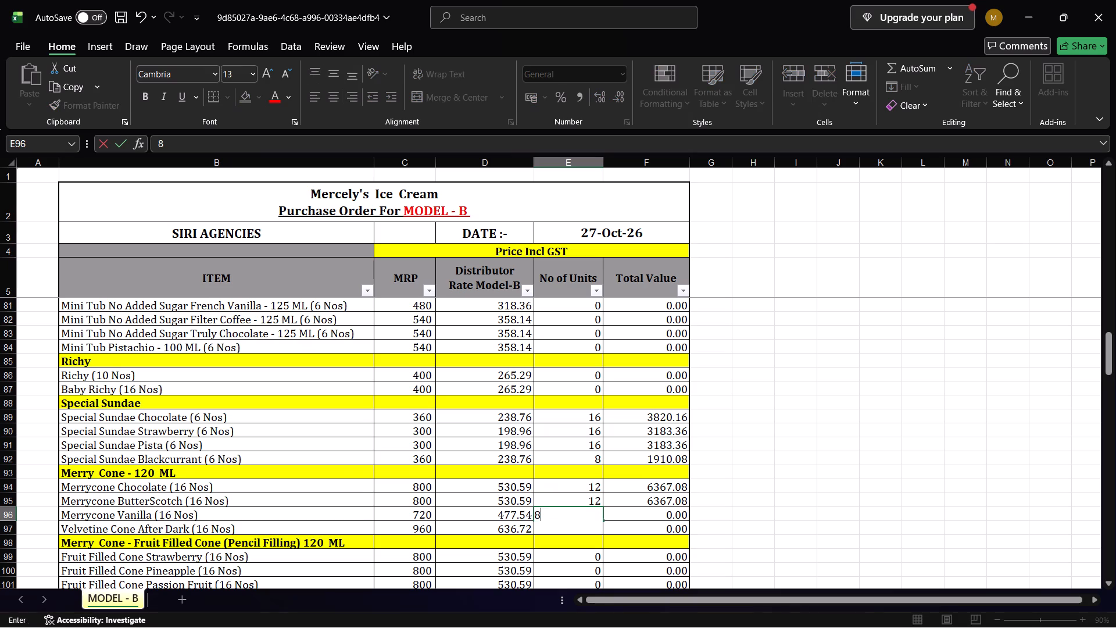
left_click(570, 540)
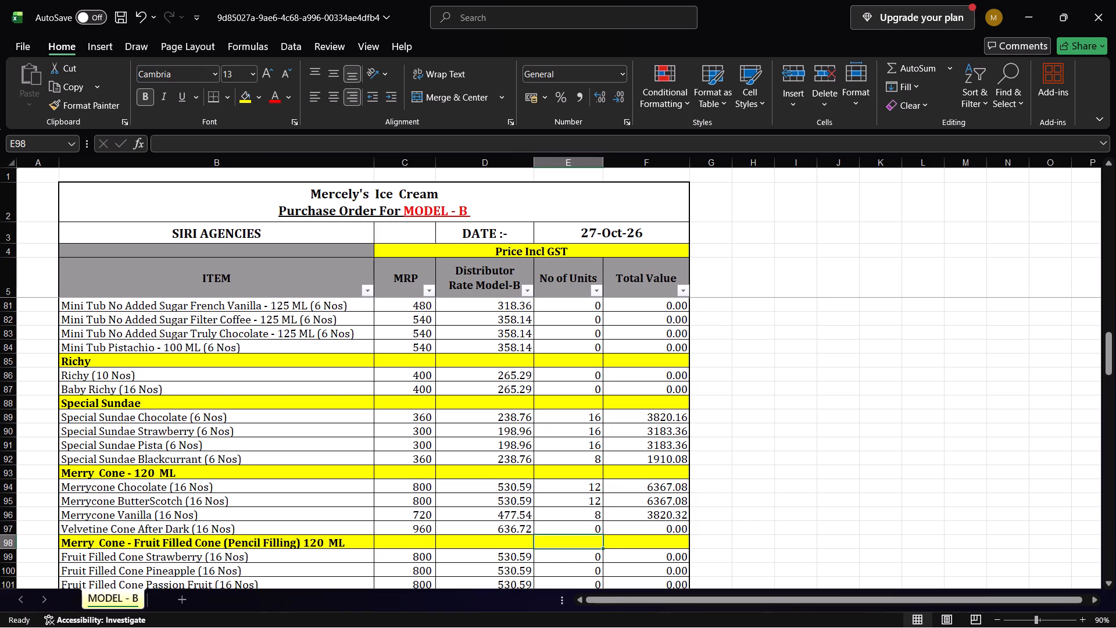
Set No of Units to 16 for Velvetine Cone After Dark (16 Nos).
left_click(579, 529)
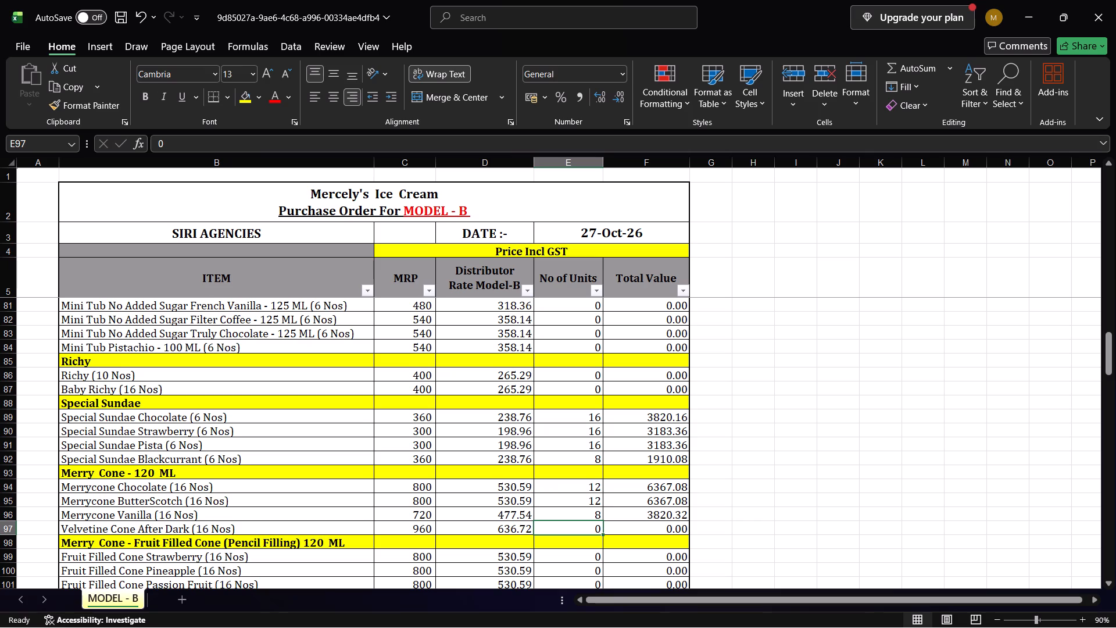
key("1")
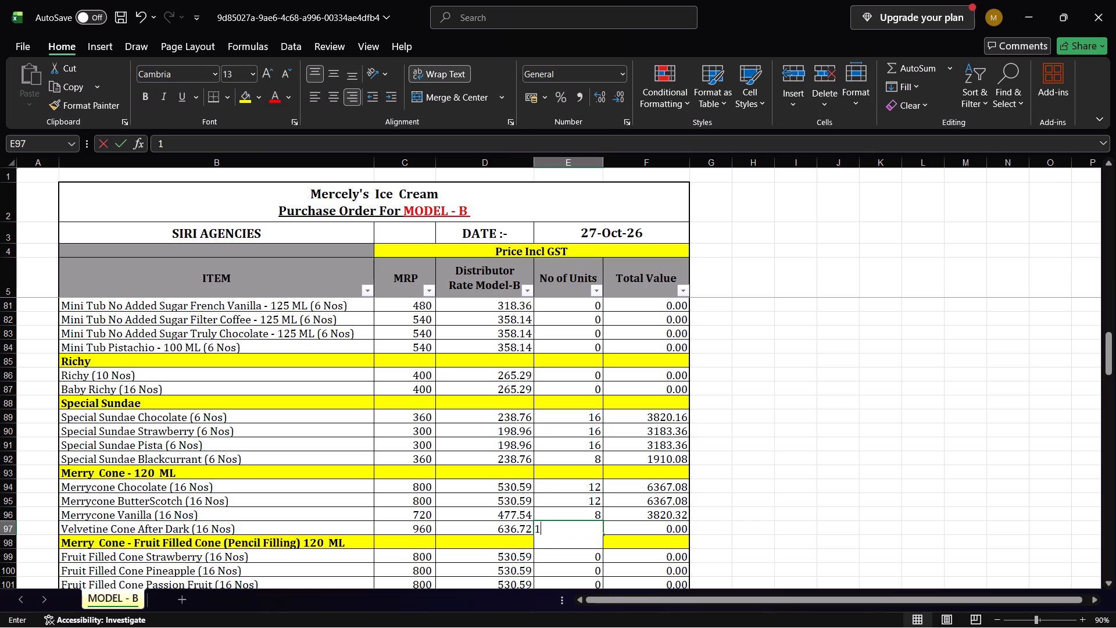
key("6")
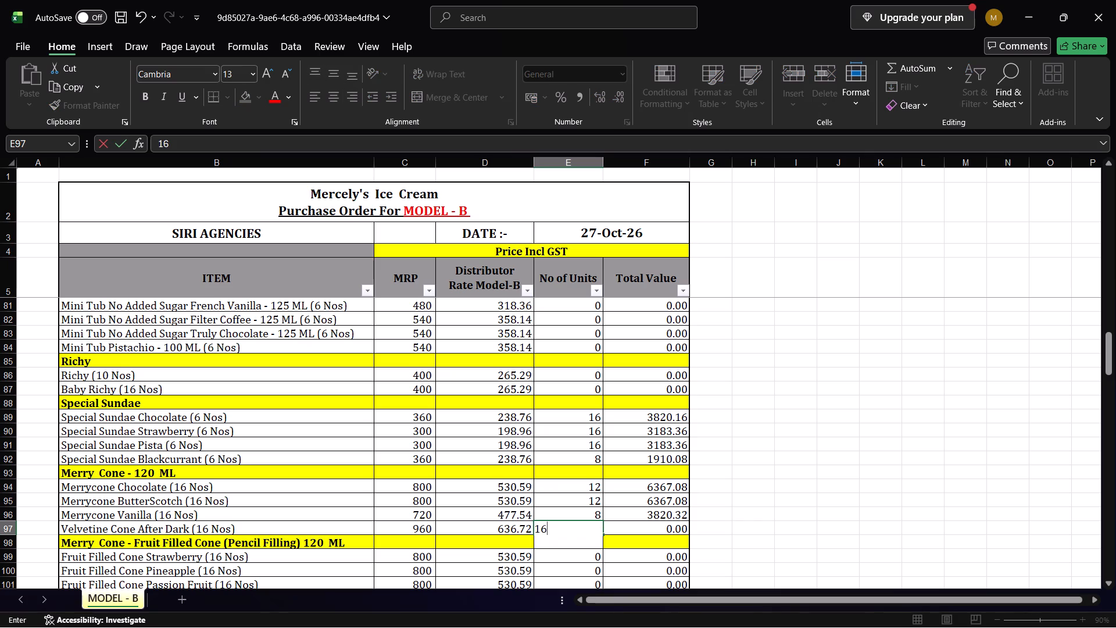
scroll(566, 459, "down", 1)
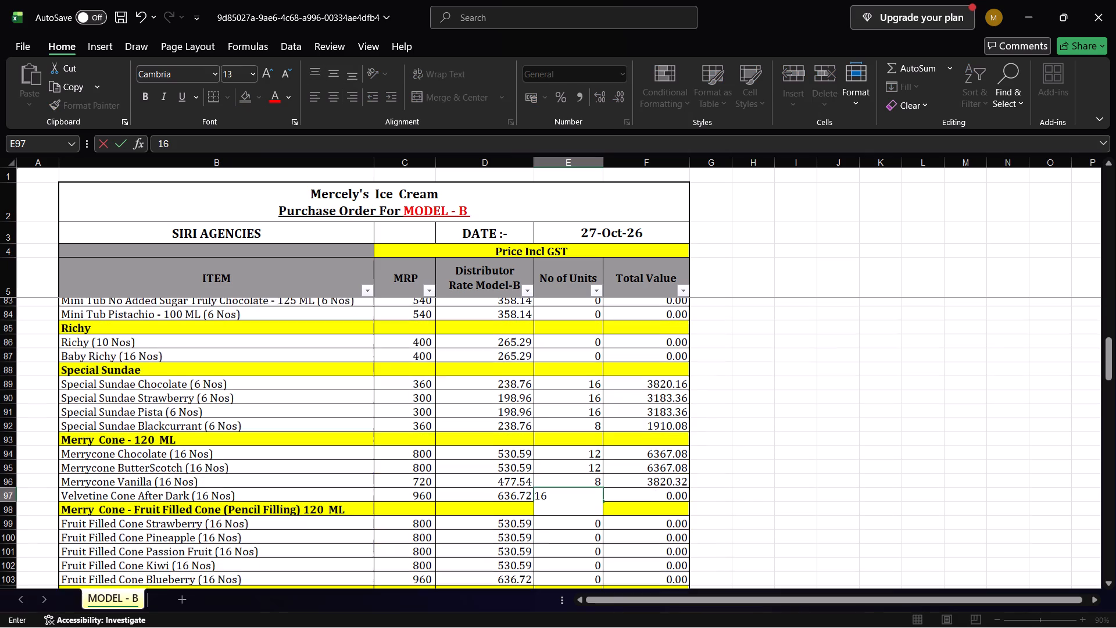
left_click(561, 514)
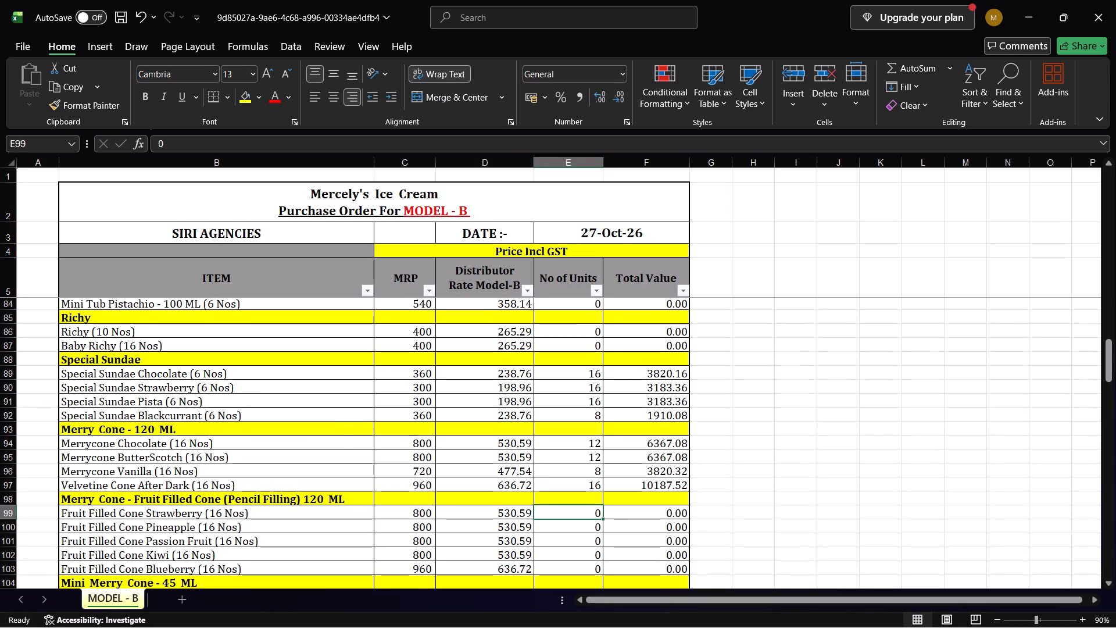
Review the remaining order items from the Fruit Filled Cones down to the TOTAL VALUE row.
scroll(570, 498, "down", 3)
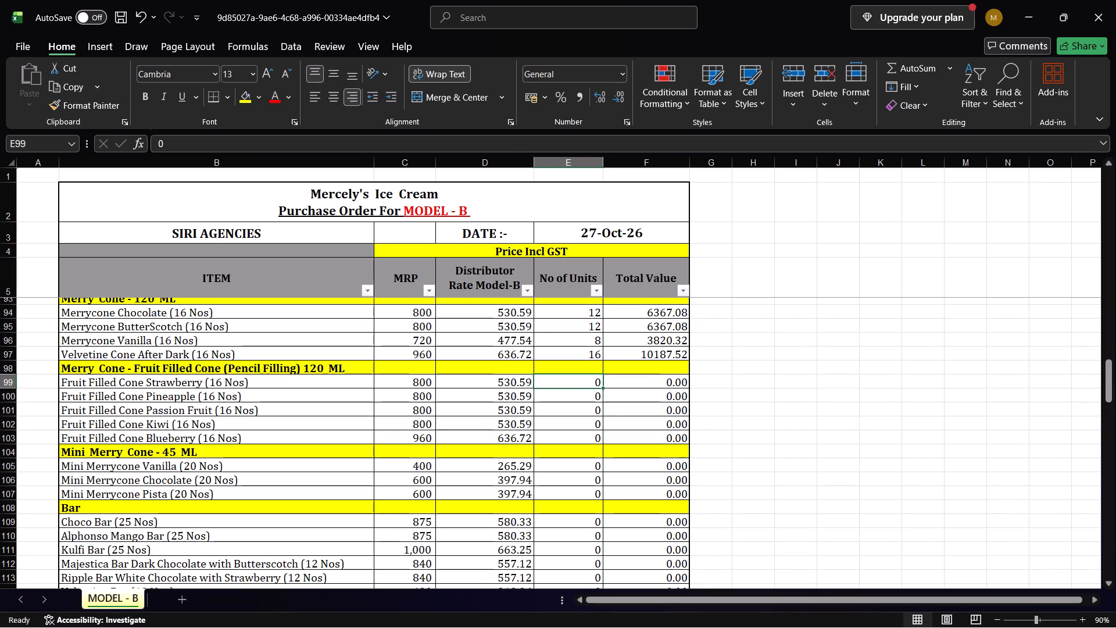
scroll(551, 405, "up", 3)
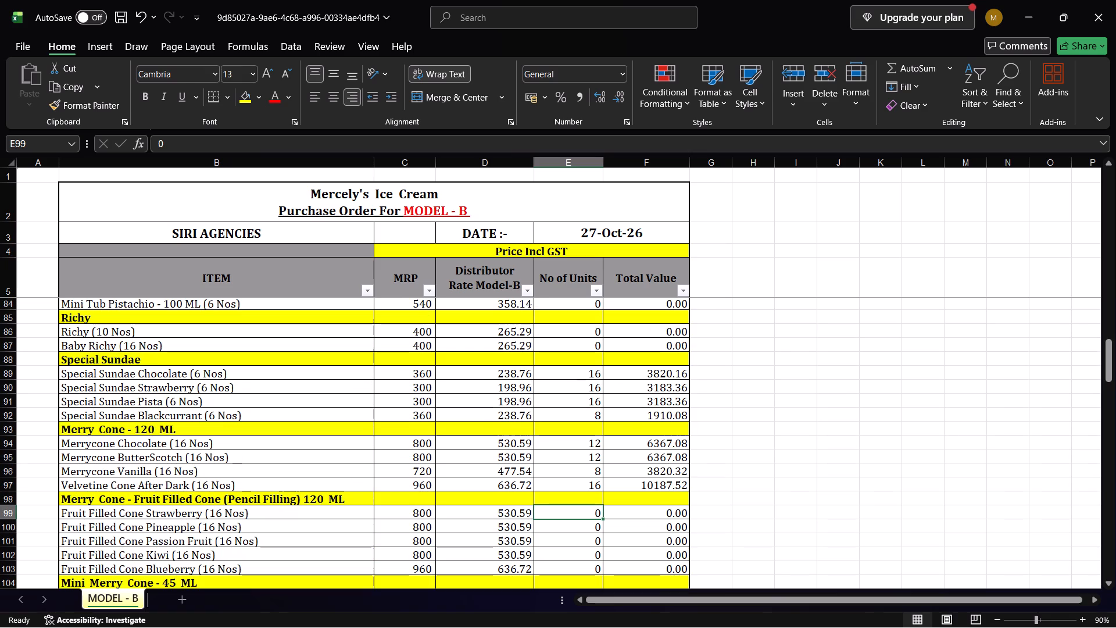
scroll(532, 490, "down", 6)
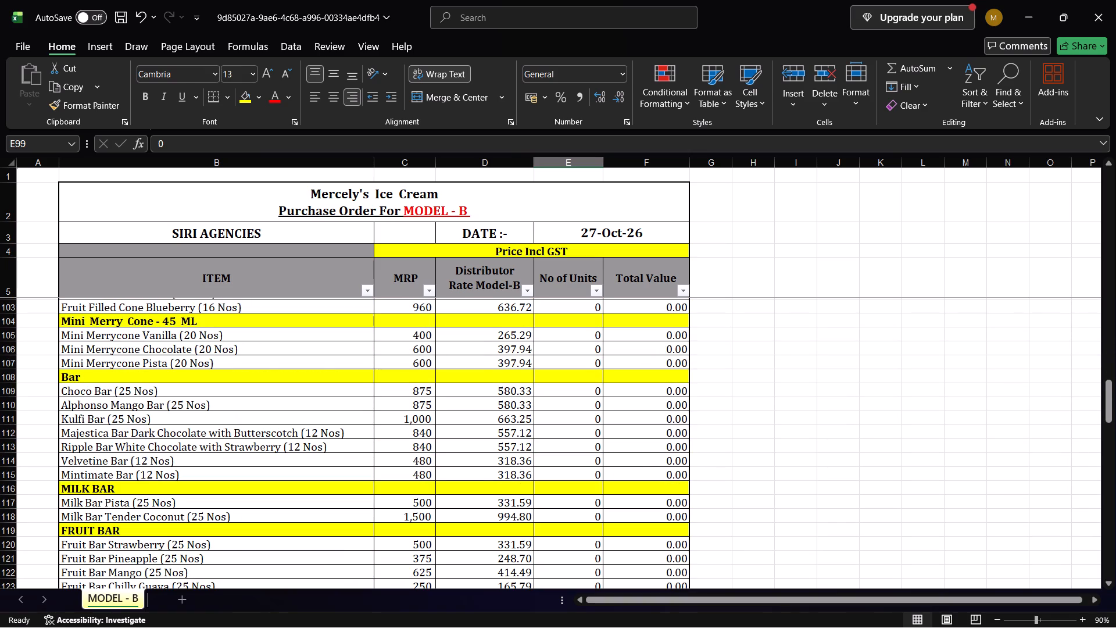
scroll(528, 522, "down", 5)
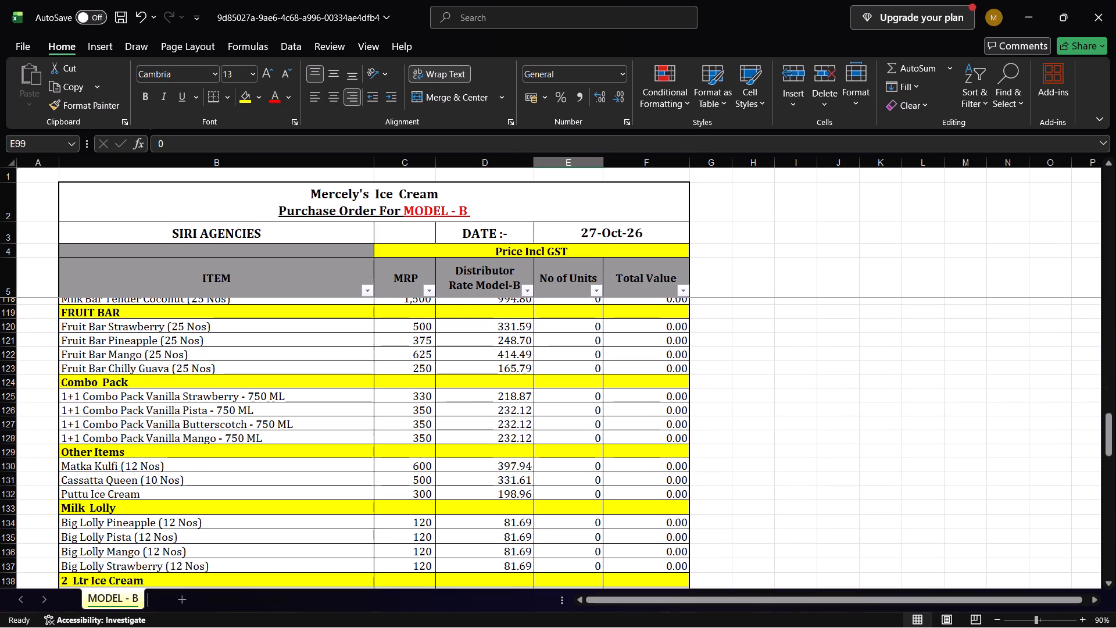
scroll(528, 522, "down", 15)
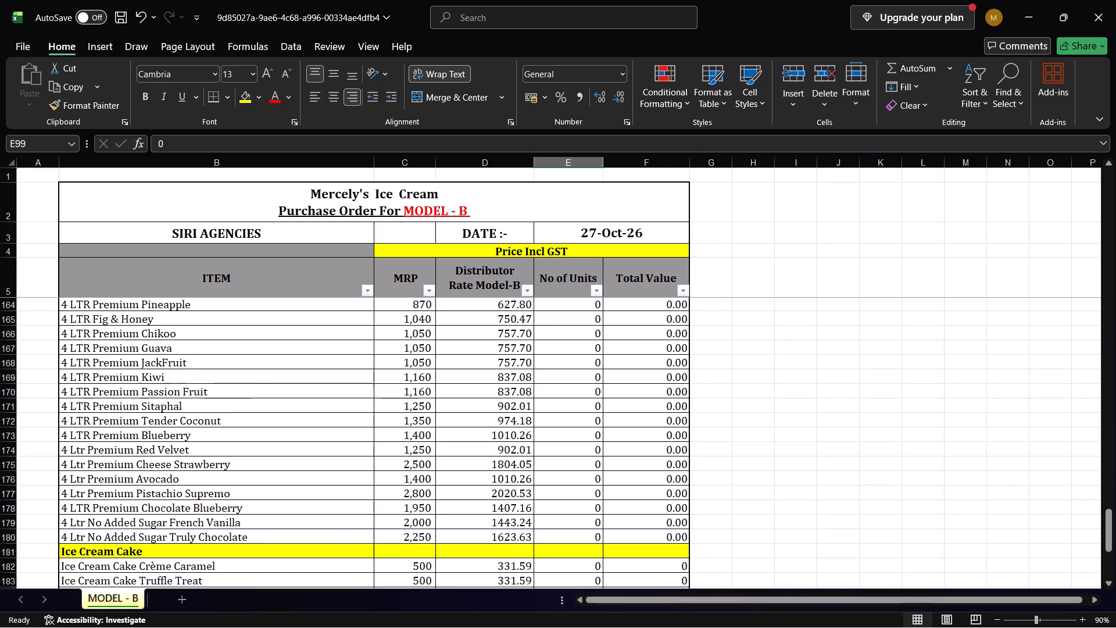
scroll(523, 537, "down", 5)
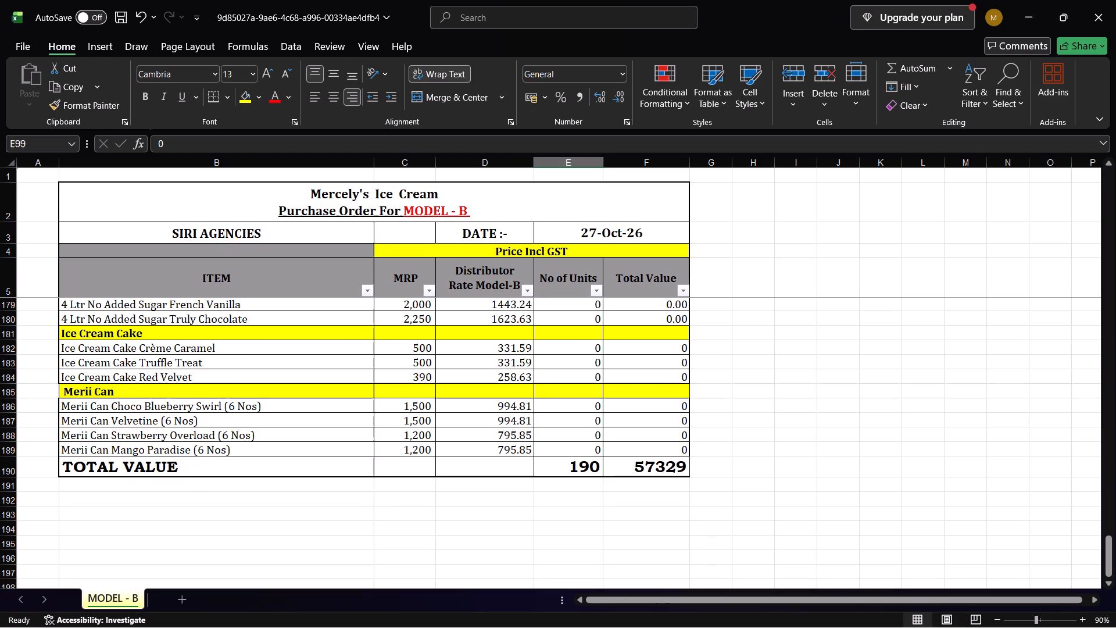
scroll(523, 537, "up", 5)
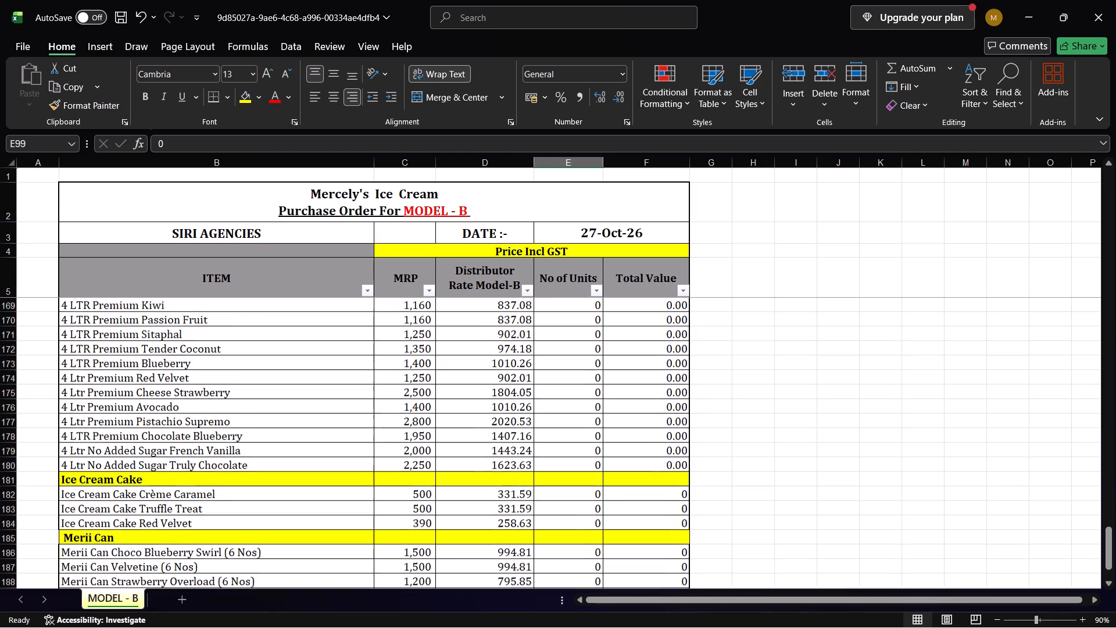
scroll(523, 537, "up", 10)
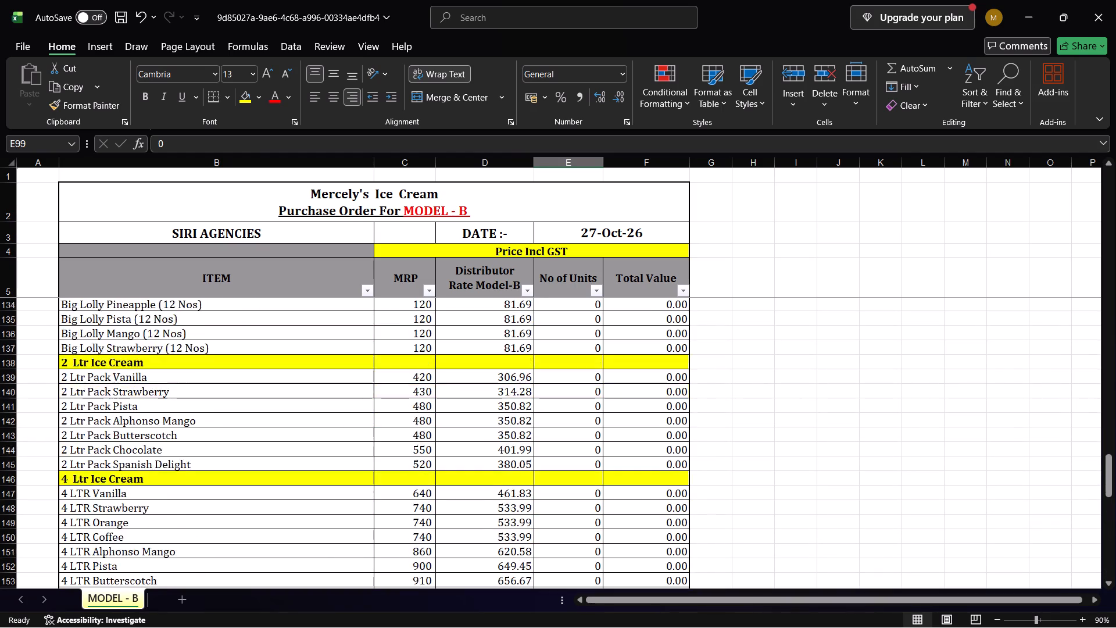
scroll(523, 537, "up", 11)
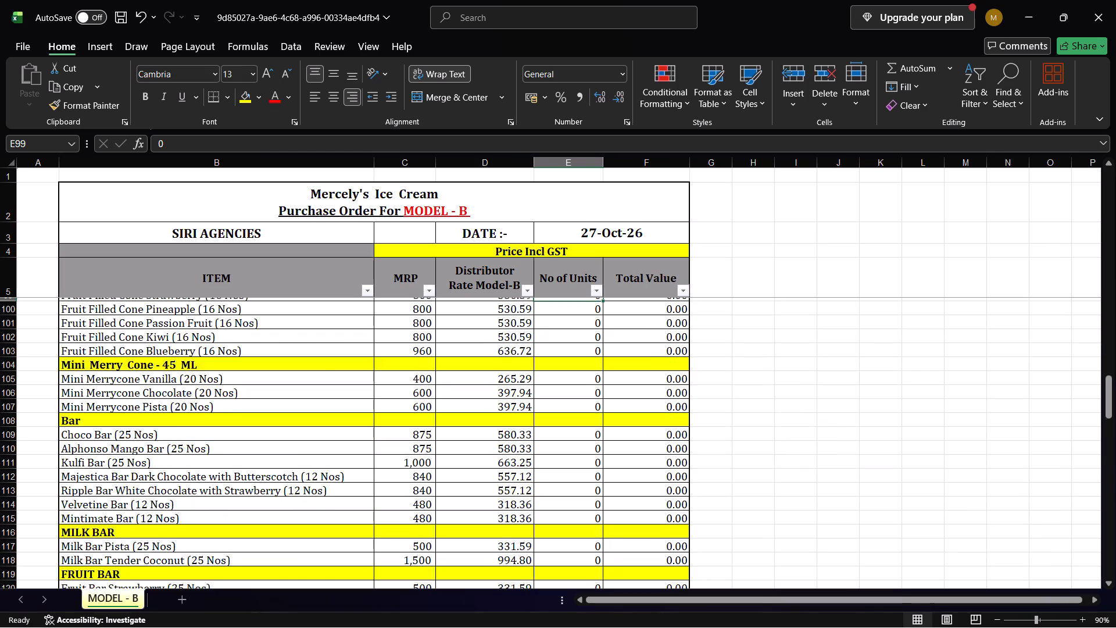
scroll(523, 537, "up", 2)
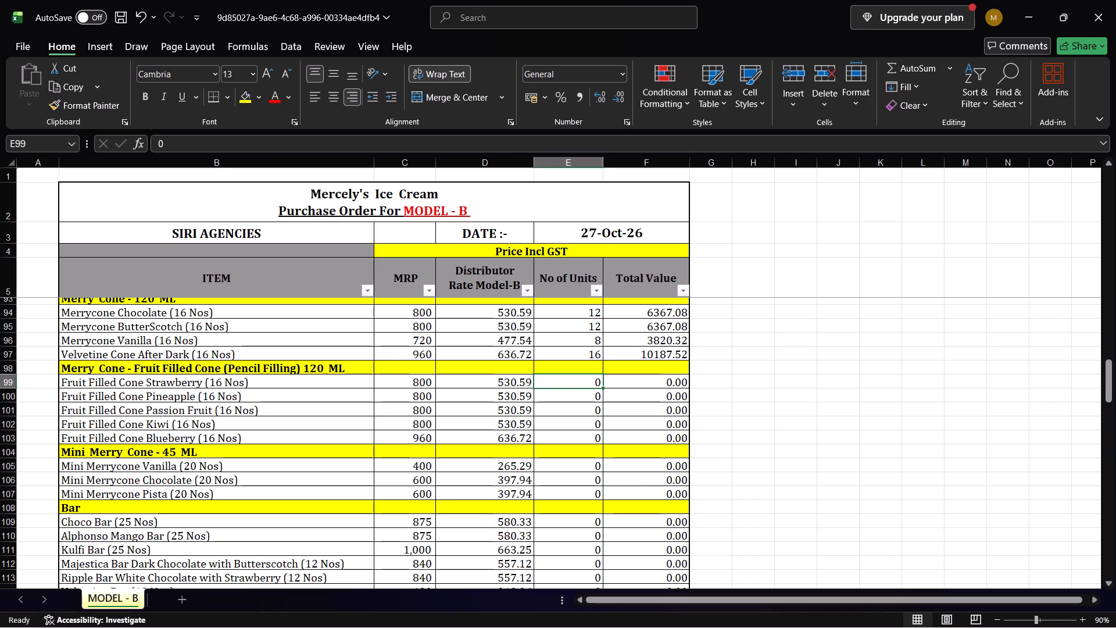
Set No of Units to 8 for Fruit Filled Cone Strawberry (16 Nos).
left_click(592, 386)
key("8")
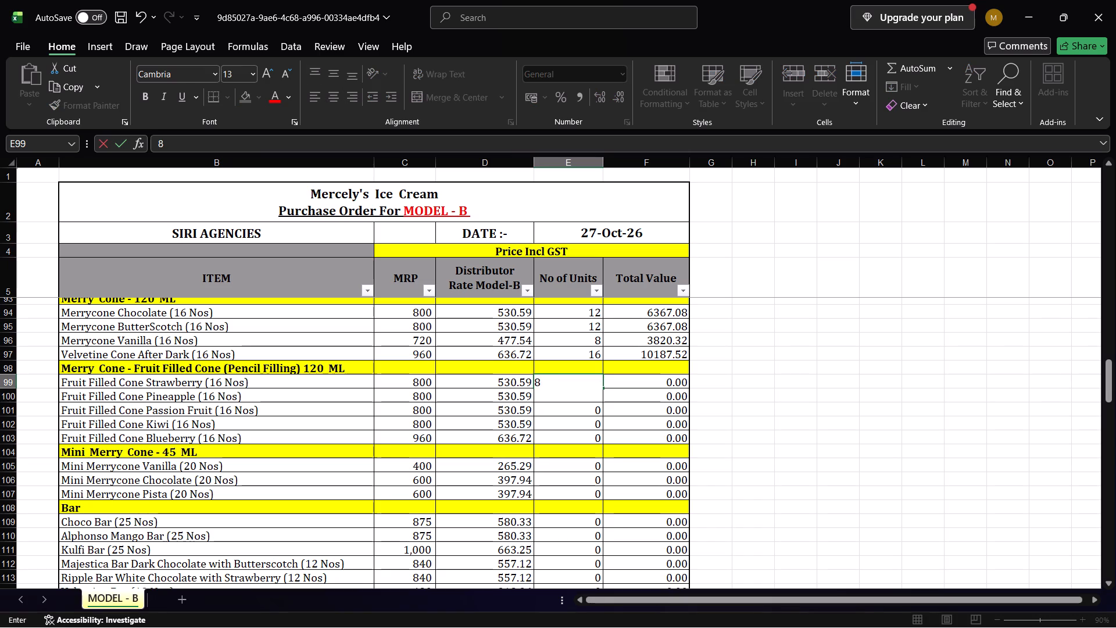
left_click(581, 436)
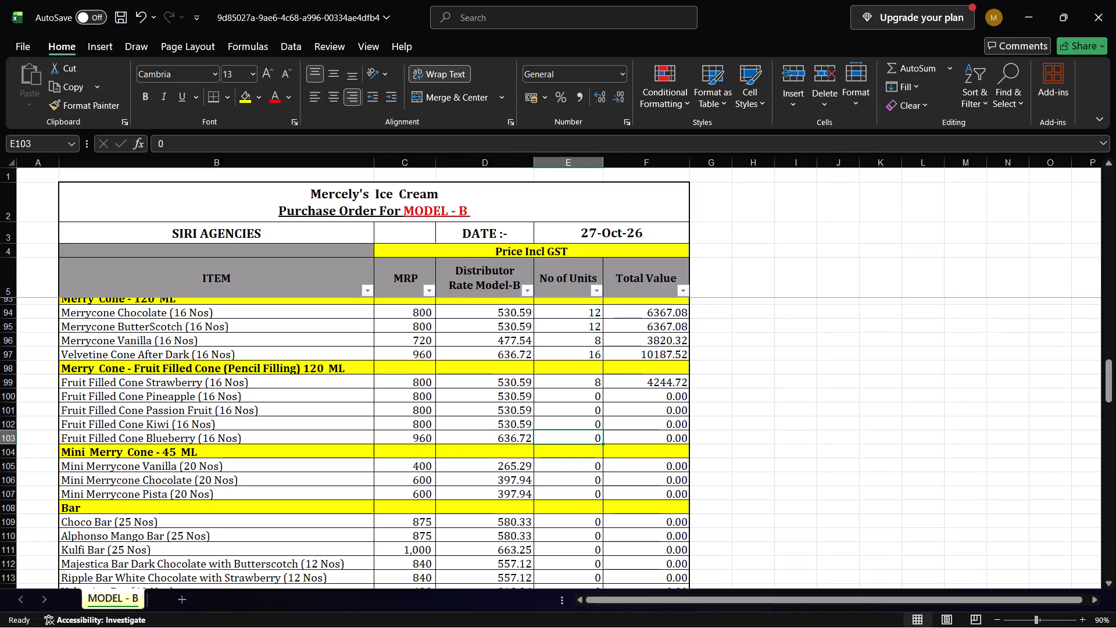
Set No of Units to 16 for both Mini Merrycone Vanilla and Mini Merrycone Chocolate in the Mini Merry Cone - 45 ML section.
left_click(567, 465)
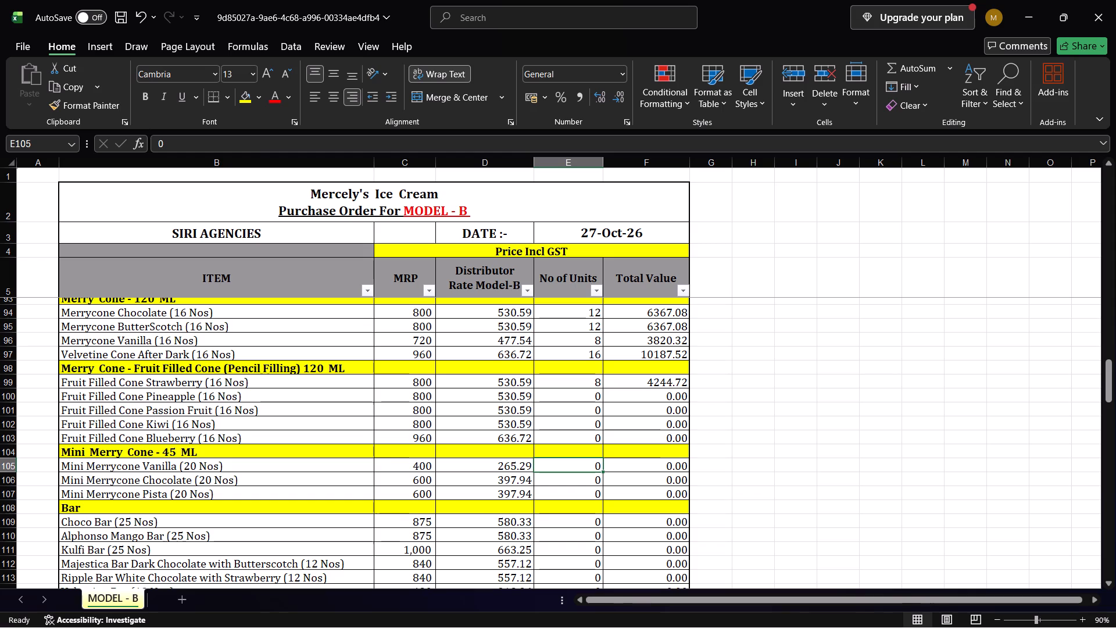
key("1")
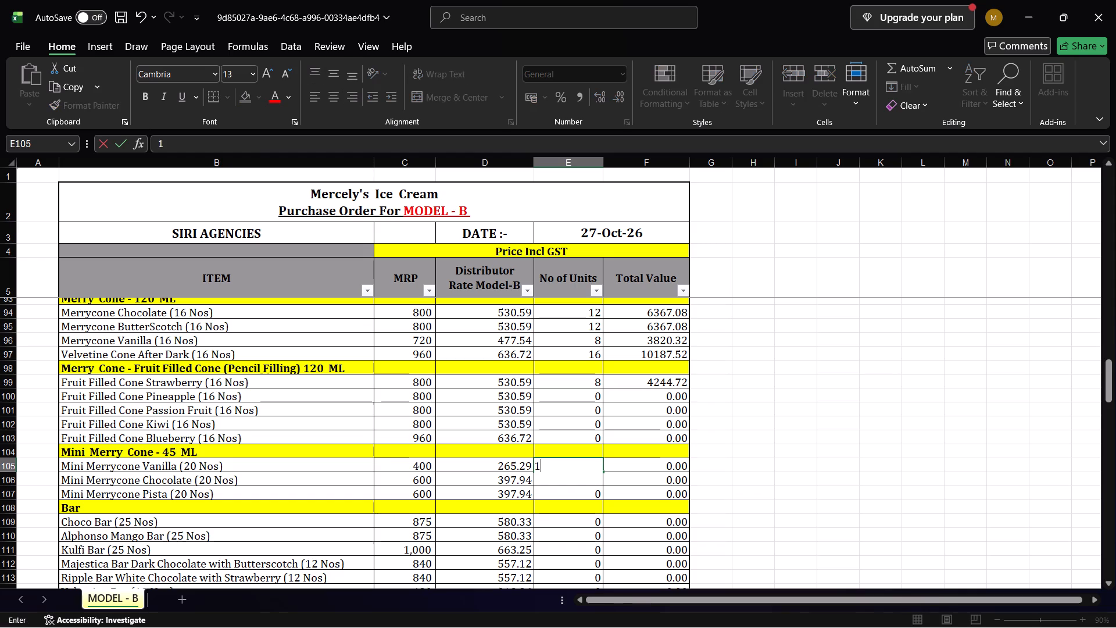
key("6")
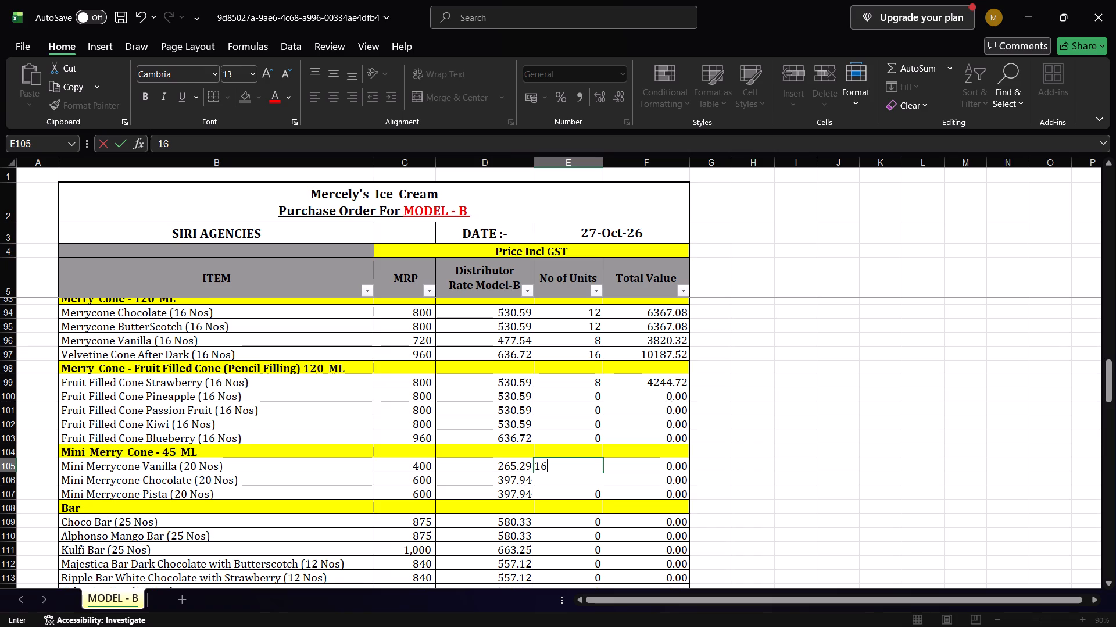
left_click(545, 494)
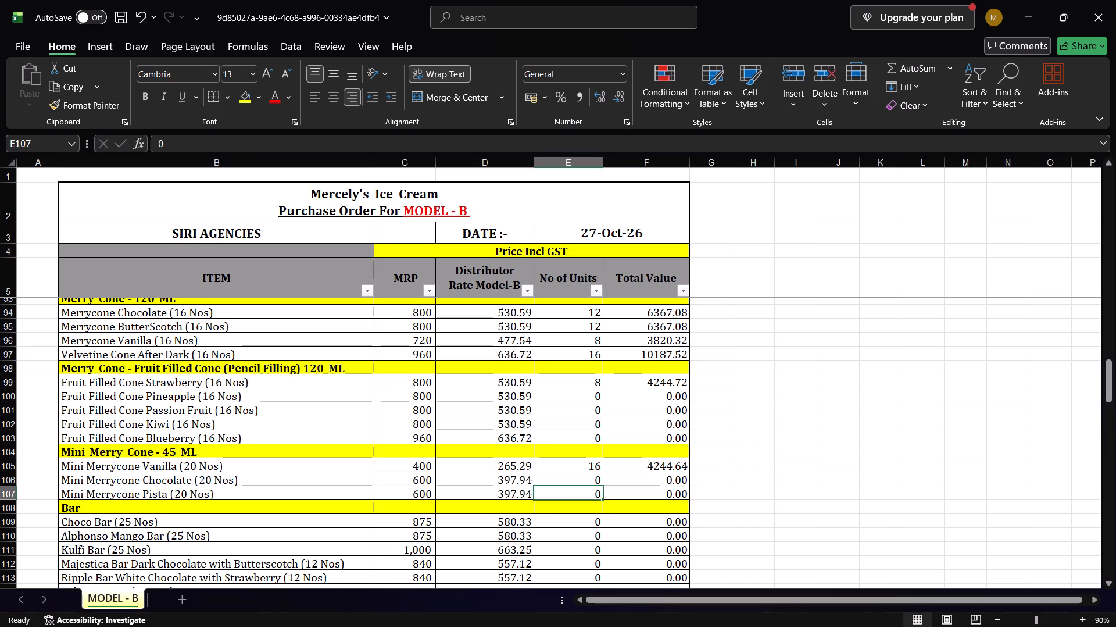
left_click(555, 481)
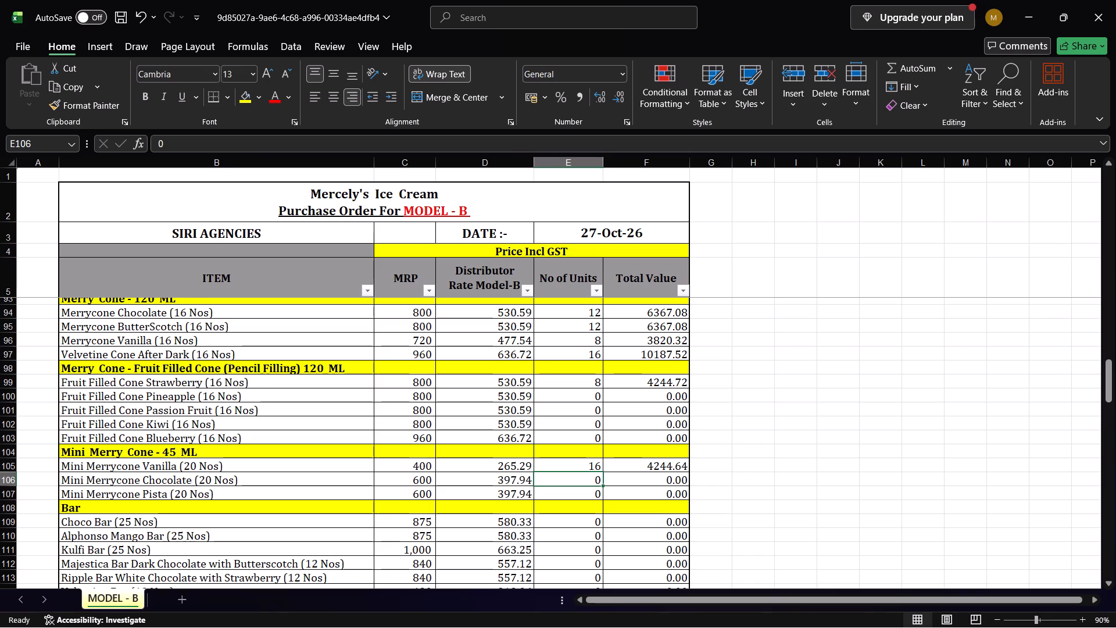
key("1")
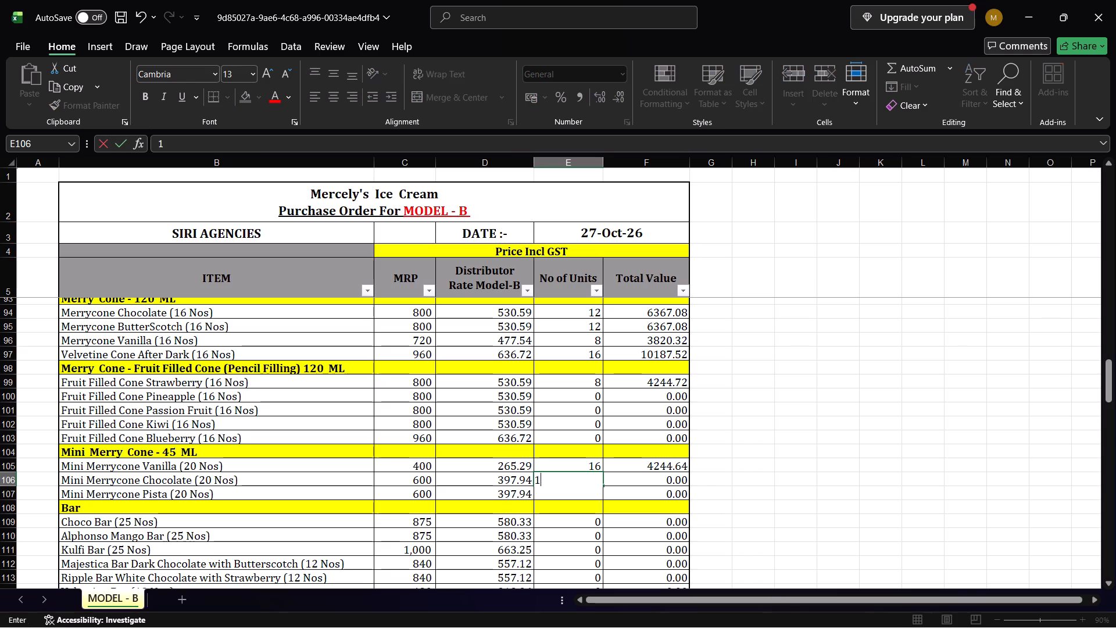
key("6")
left_click(566, 505)
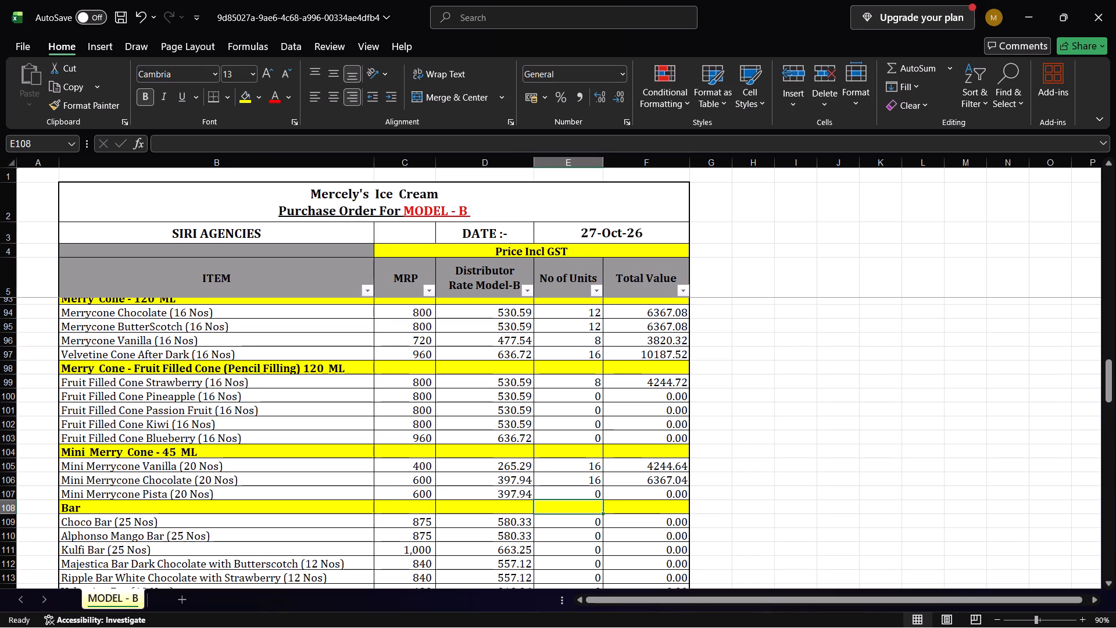
Set No of Units to 8 for Mini Merrycone Pista (20 Nos).
left_click(571, 492)
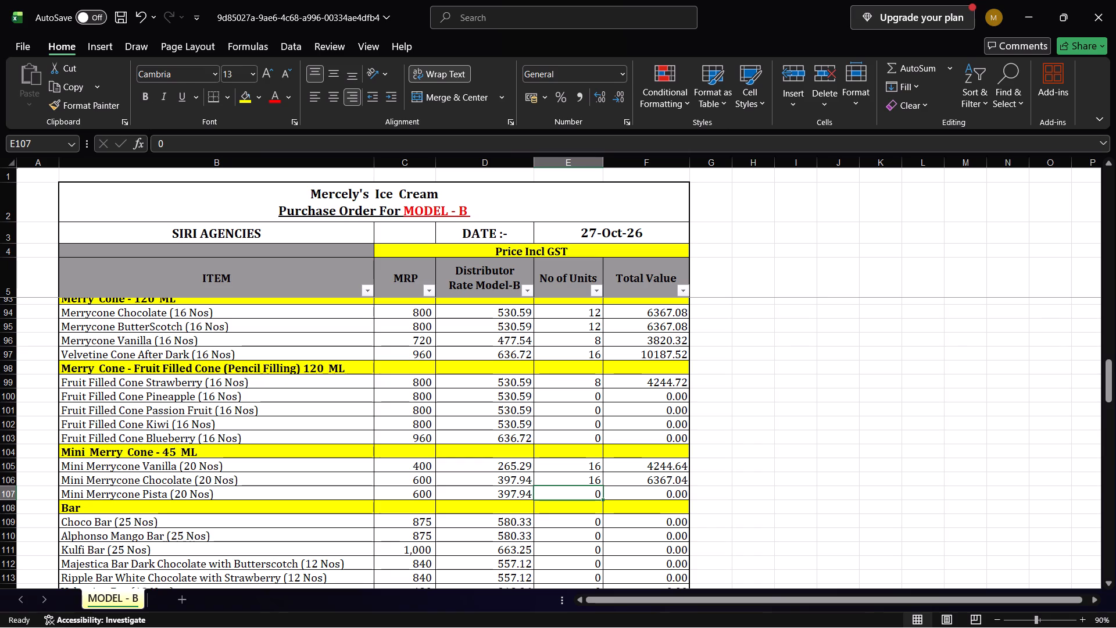
key("8")
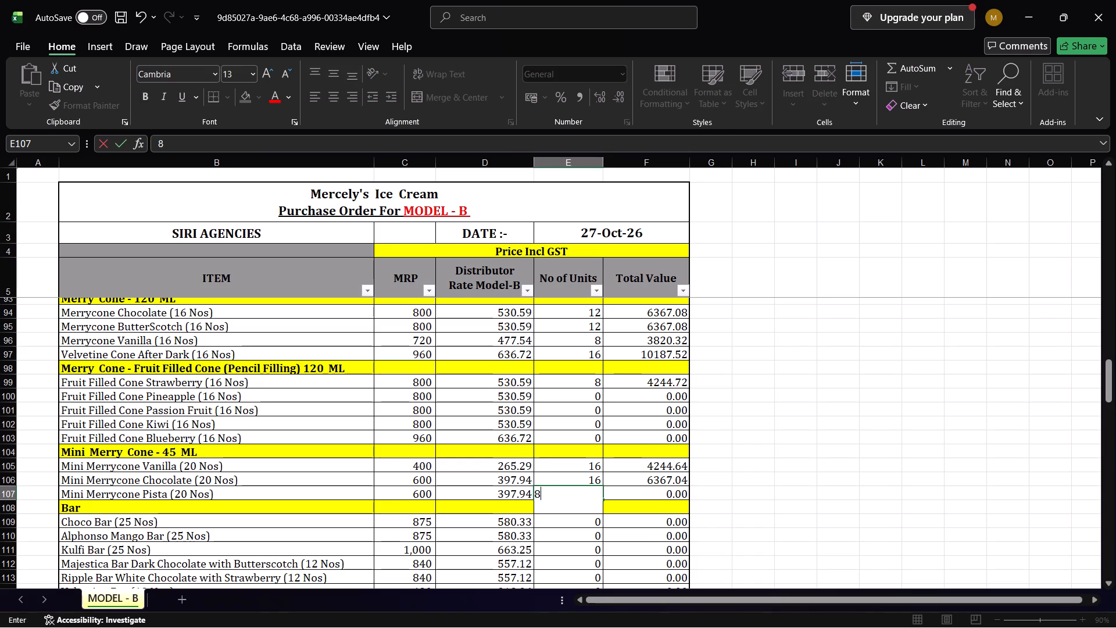
left_click(574, 521)
Set No of Units to 16 for Fruit Bar Mango (25 Nos) in the FRUIT BAR section.
scroll(574, 473, "down", 2)
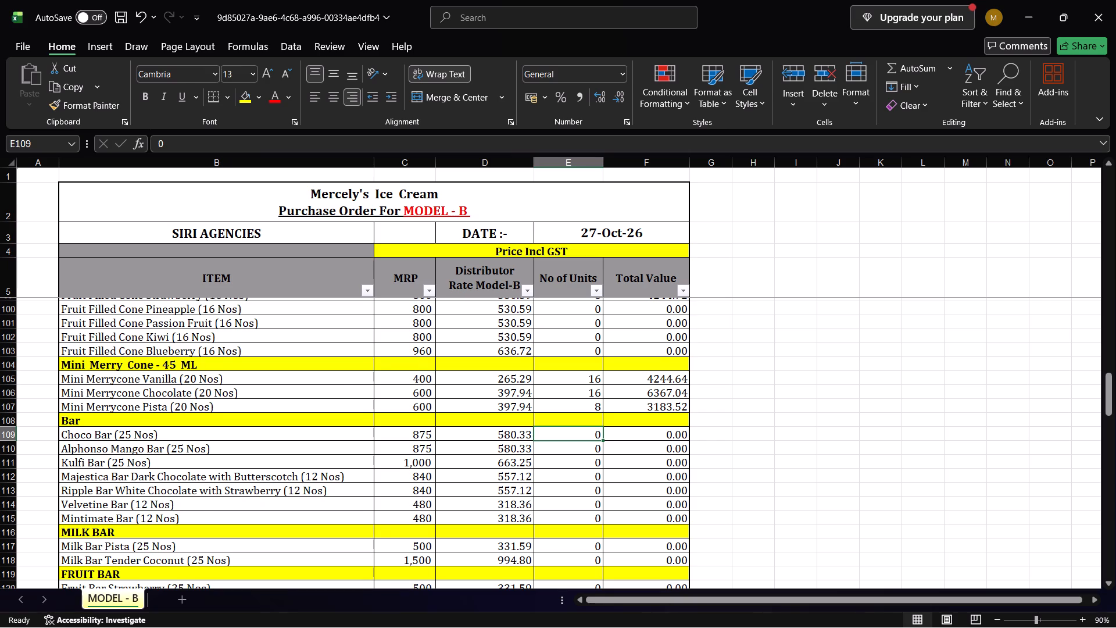
scroll(236, 473, "down", 2)
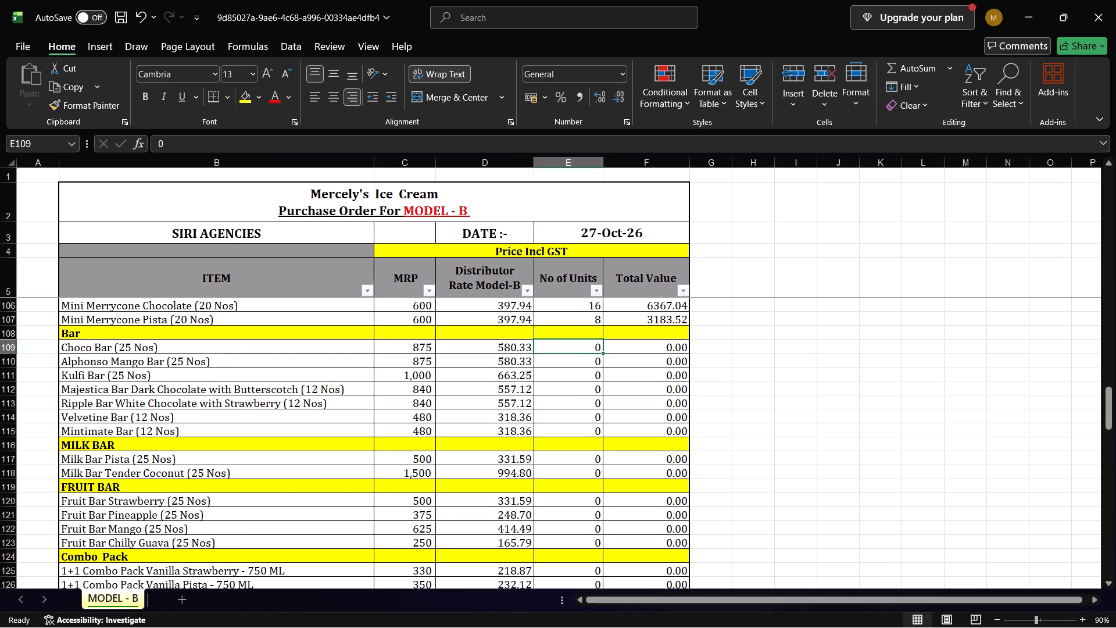
left_click(576, 530)
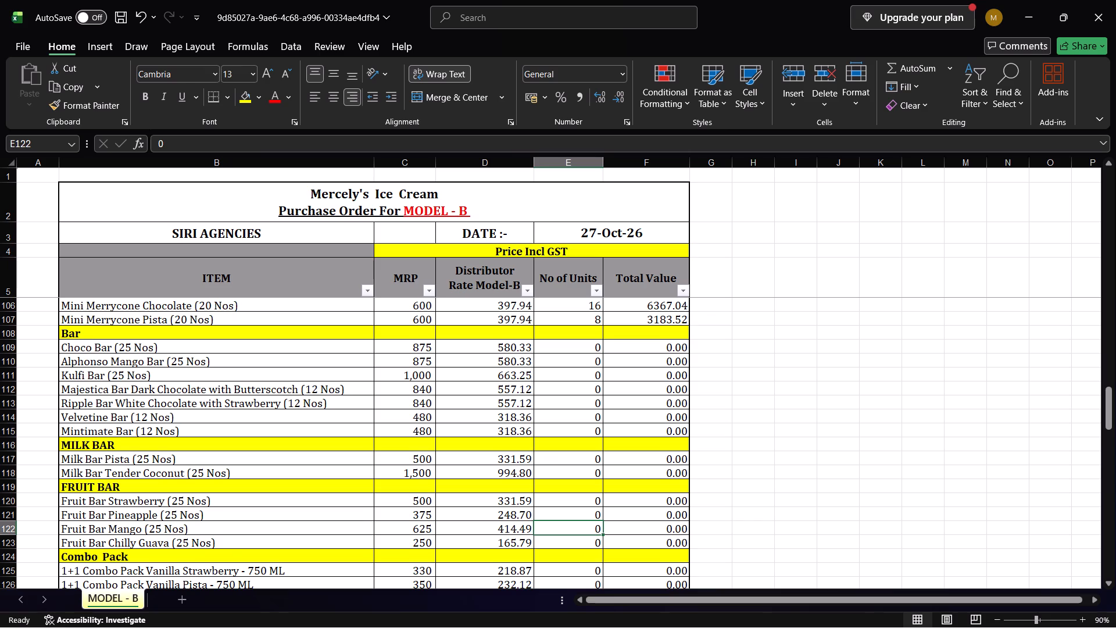
key("1")
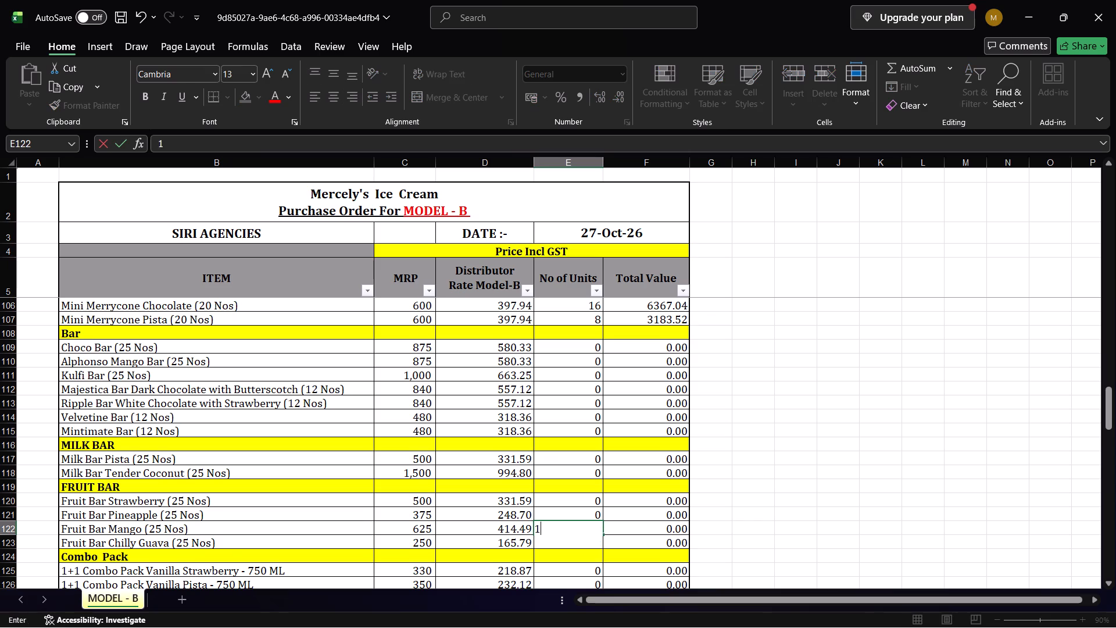
key("6")
scroll(536, 513, "down", 2)
left_click(574, 492)
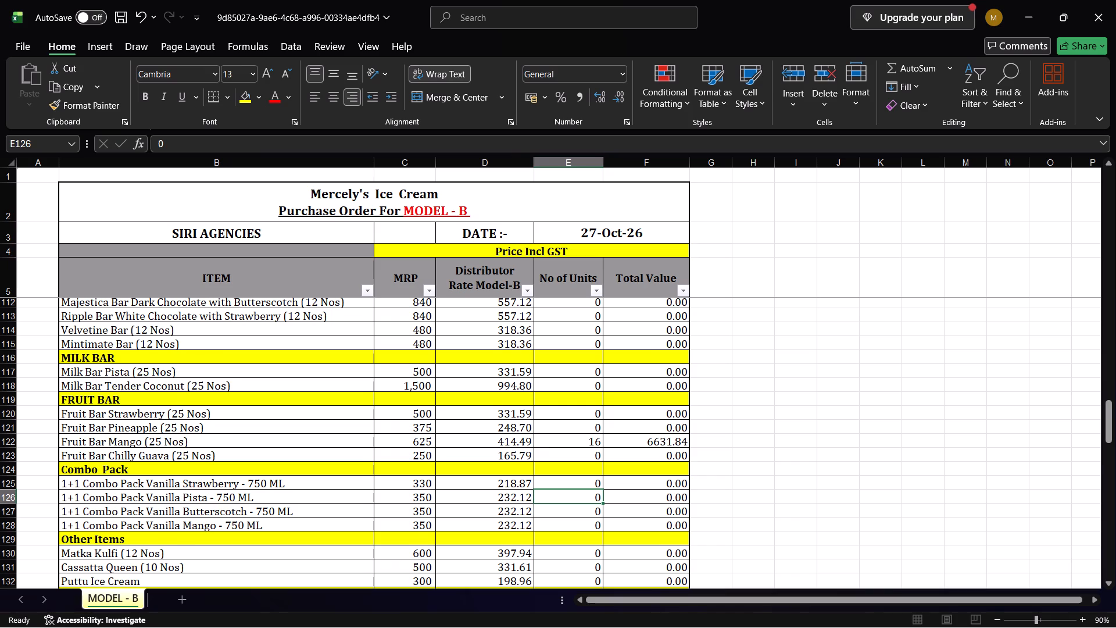
Review the No of Units entries from the 4 Ltr Ice Cream section back up to the Cup section.
scroll(502, 440, "down", 6)
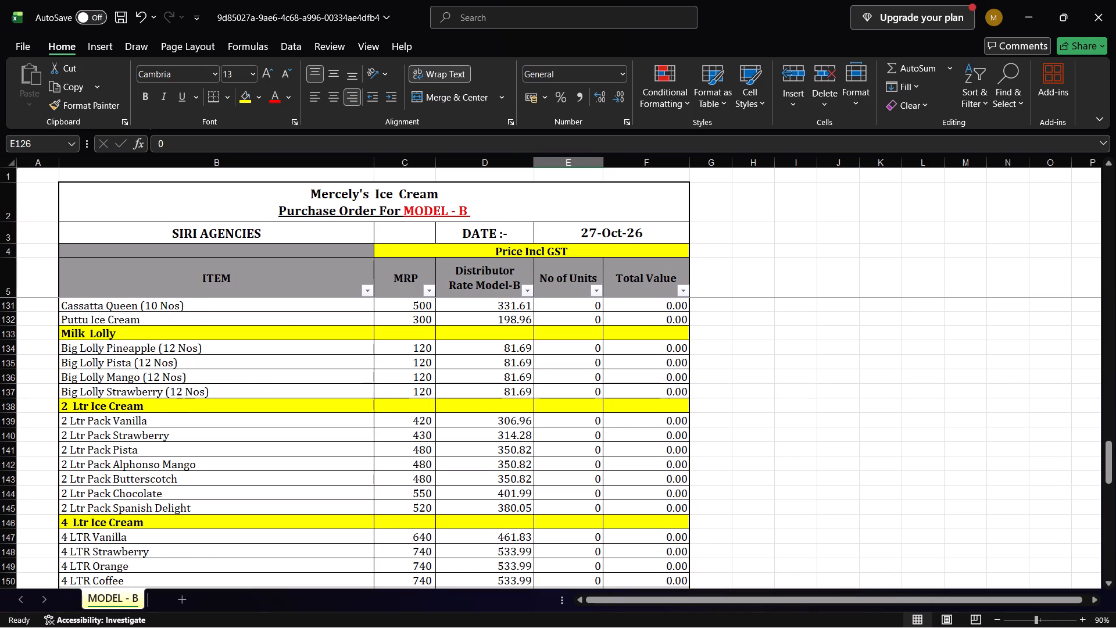
scroll(499, 449, "down", 2)
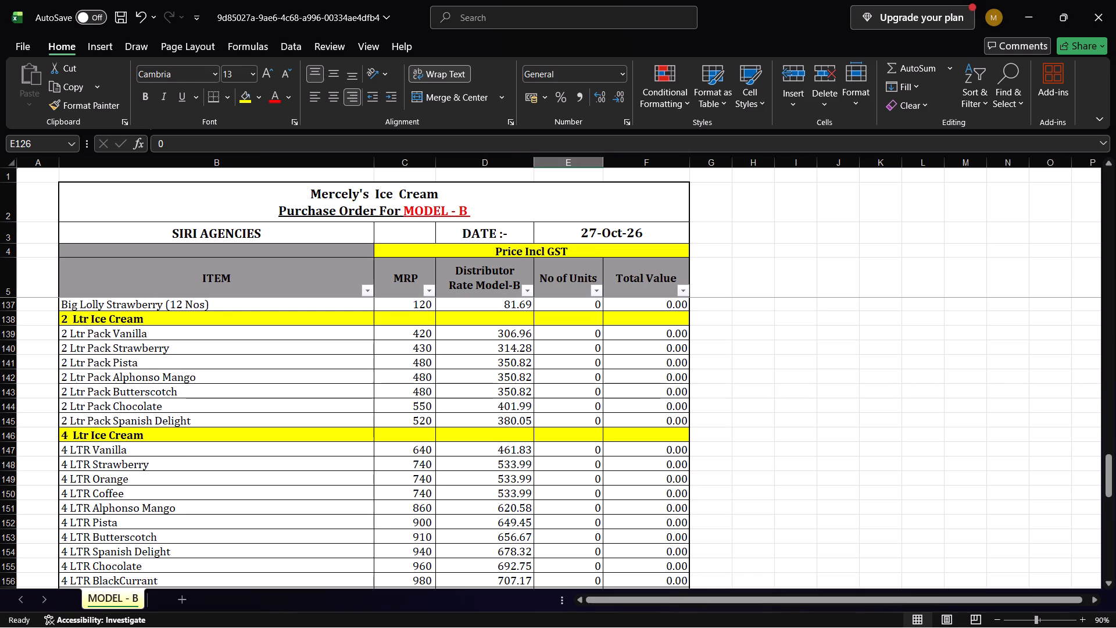
left_click(568, 451)
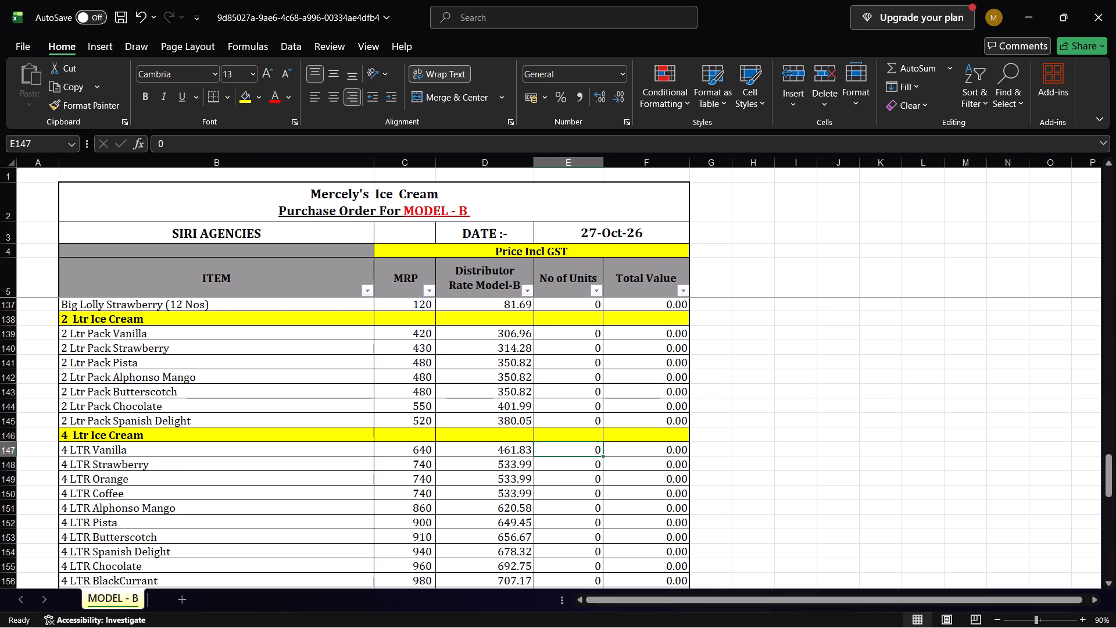
scroll(517, 387, "up", 2)
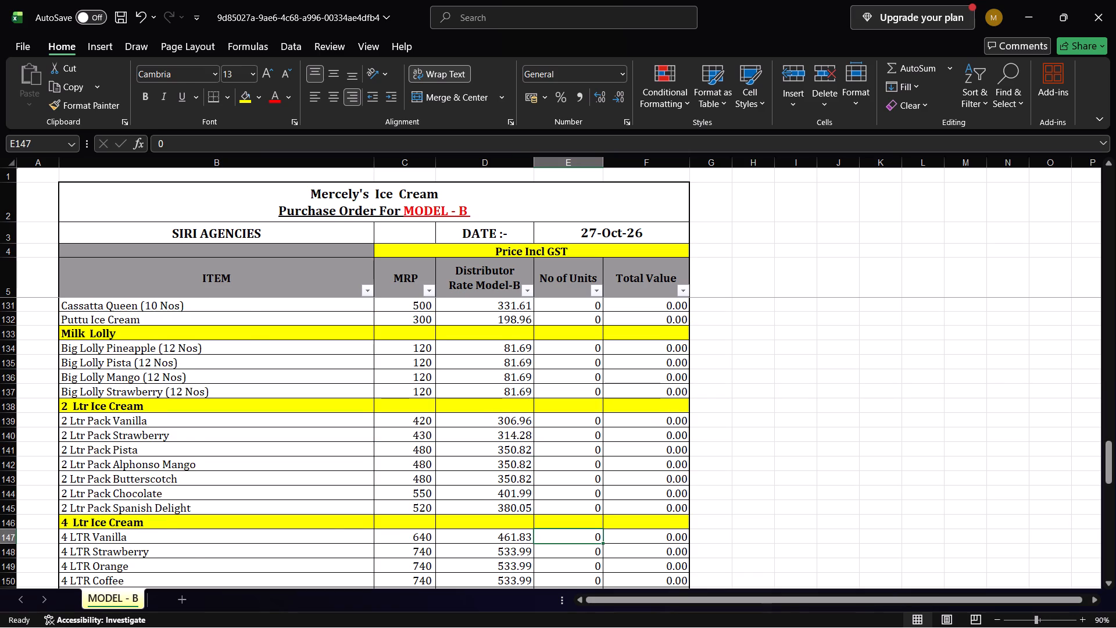
scroll(406, 420, "up", 2)
scroll(210, 437, "up", 1)
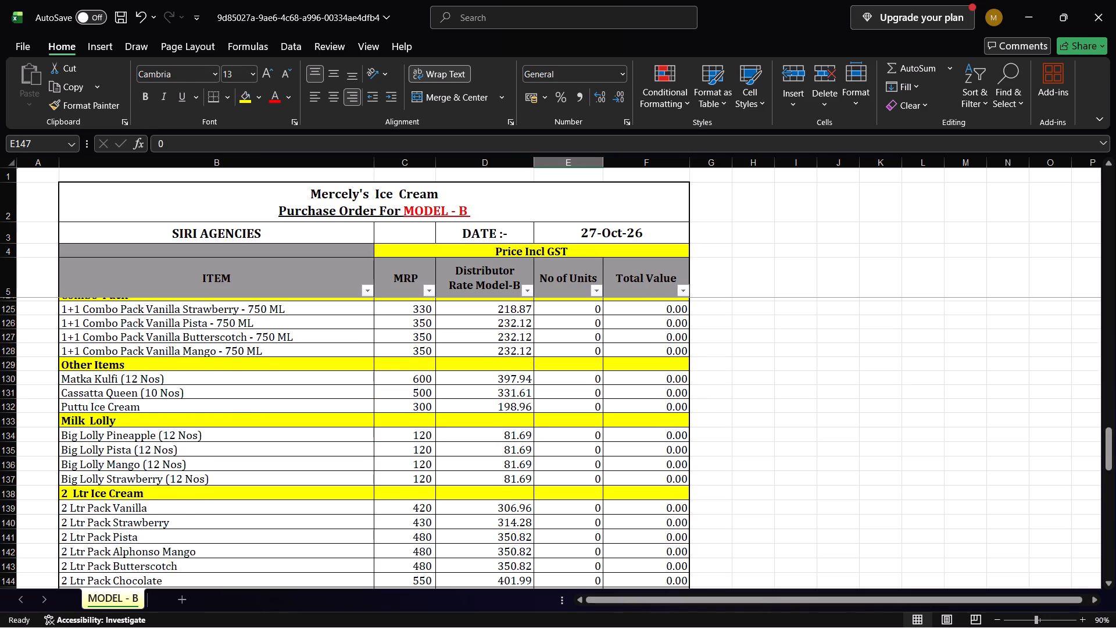
scroll(210, 437, "up", 5)
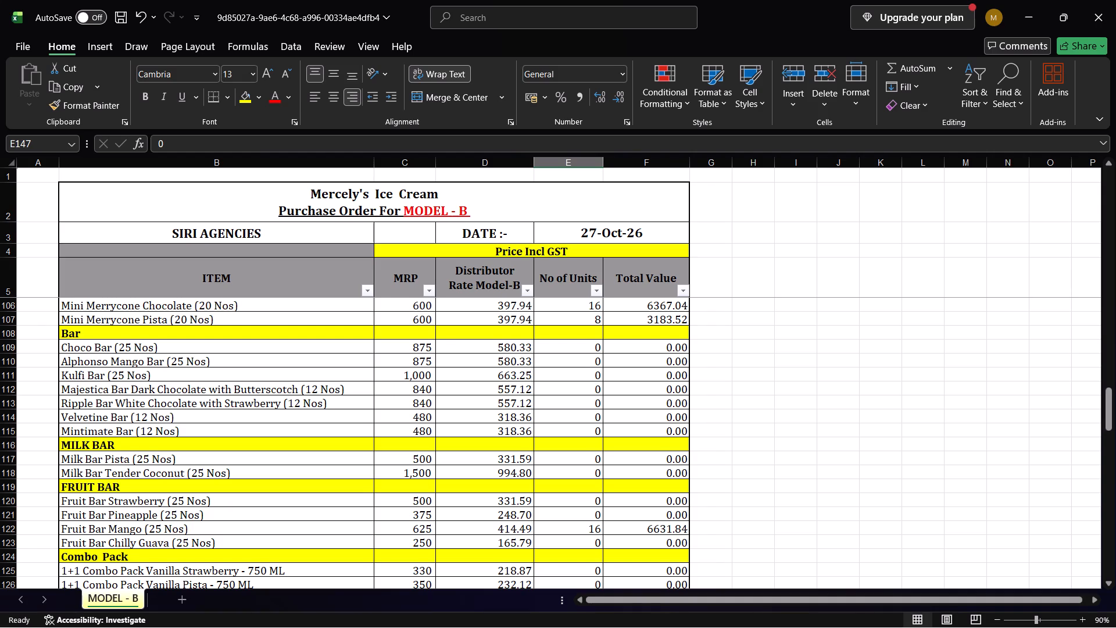
scroll(210, 437, "up", 2)
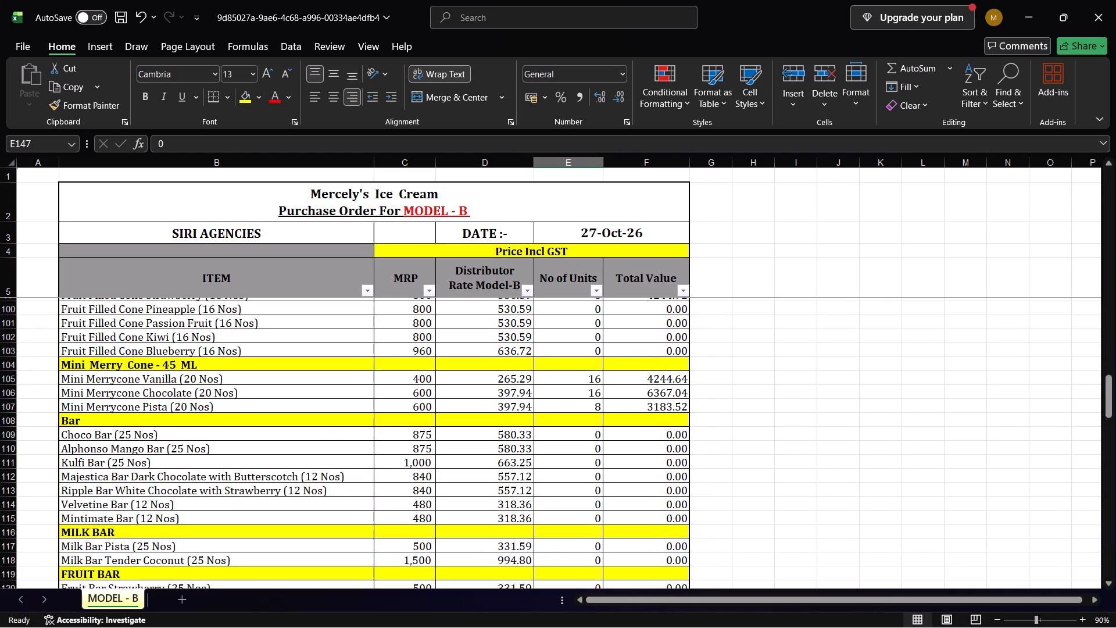
scroll(210, 437, "up", 4)
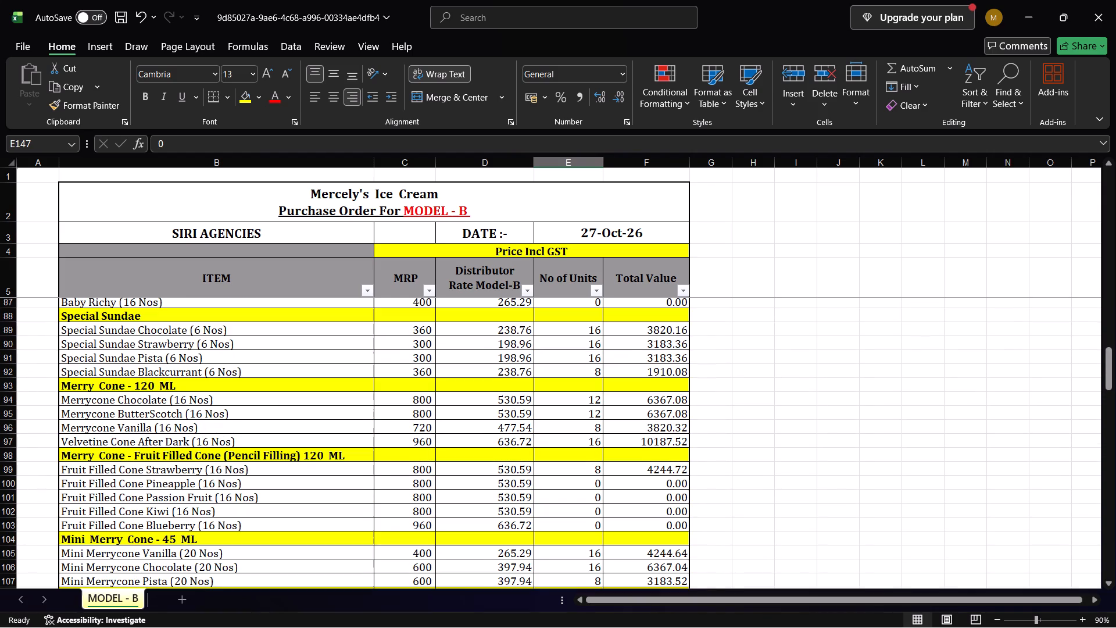
scroll(210, 437, "up", 1)
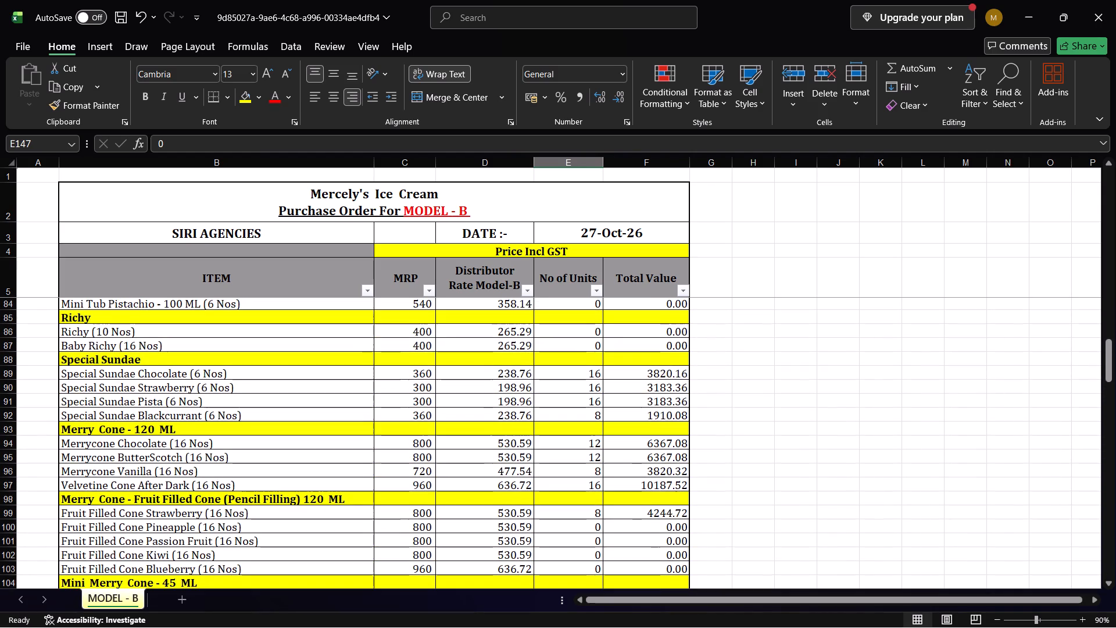
scroll(210, 437, "up", 1)
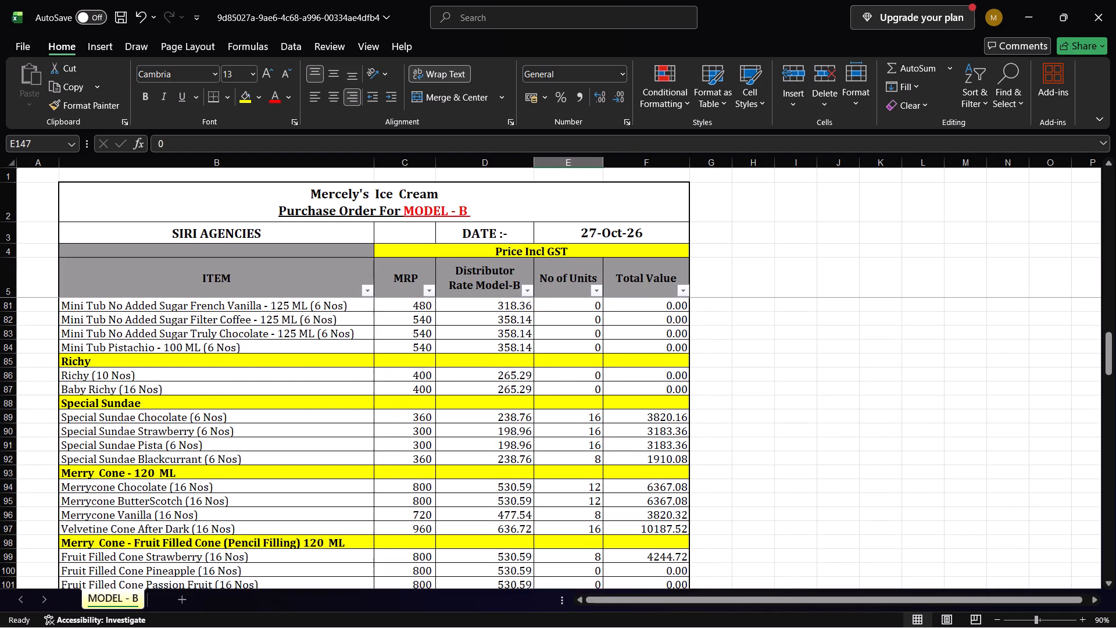
scroll(210, 437, "up", 5)
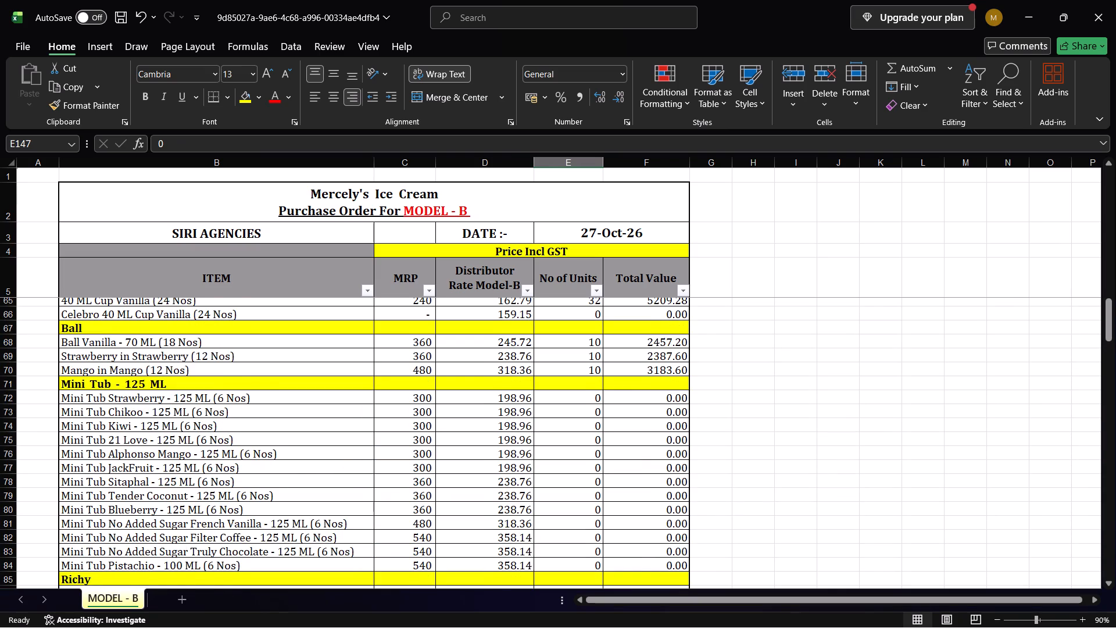
scroll(210, 437, "up", 2)
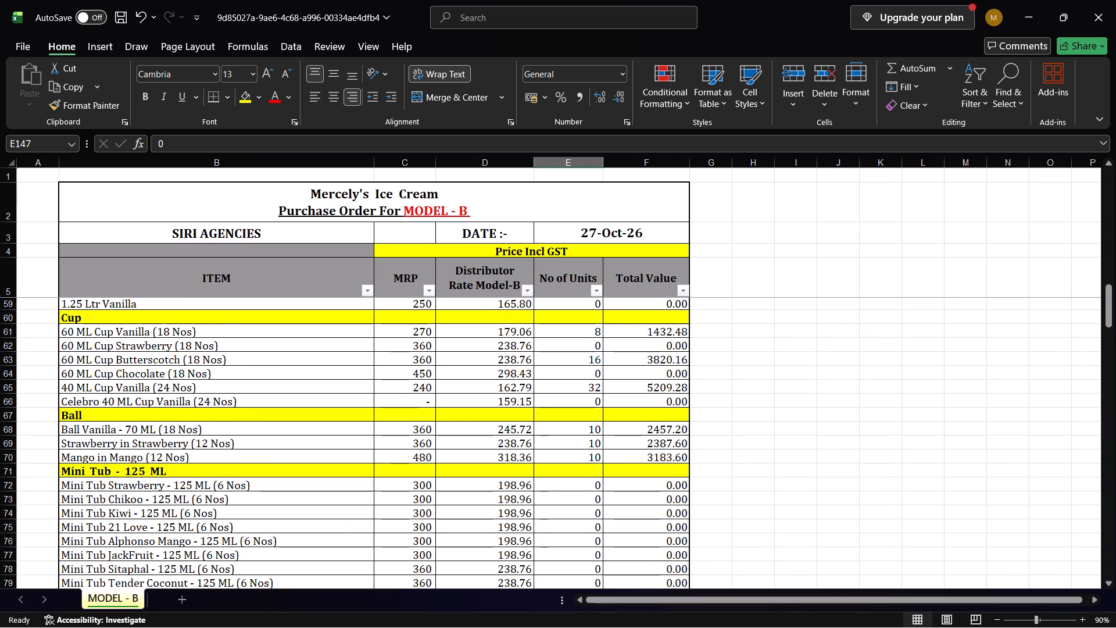
scroll(210, 437, "up", 2)
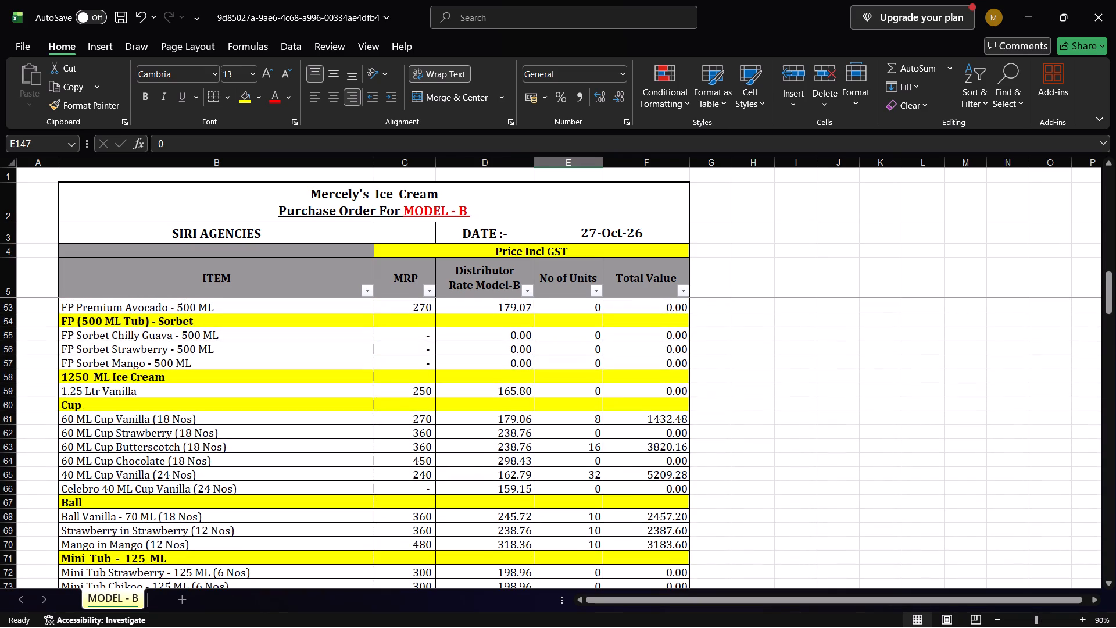
Set No of Units to 40 for Celebro 4 Ltr Vanilla in the 4 Ltr Ice Cream section.
scroll(210, 437, "down", 13)
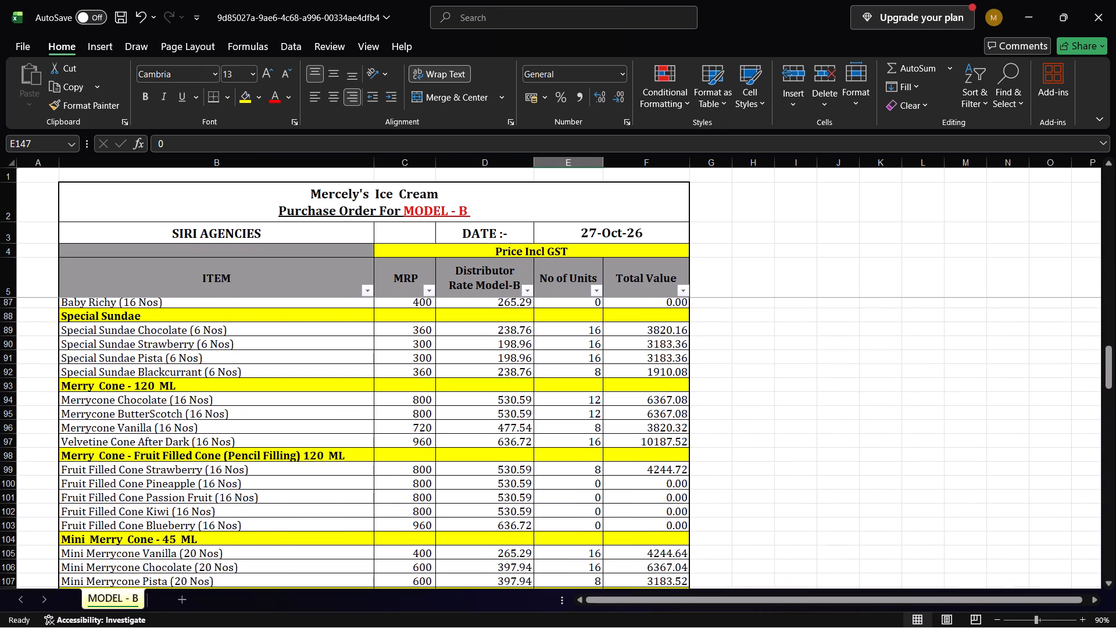
scroll(208, 450, "down", 13)
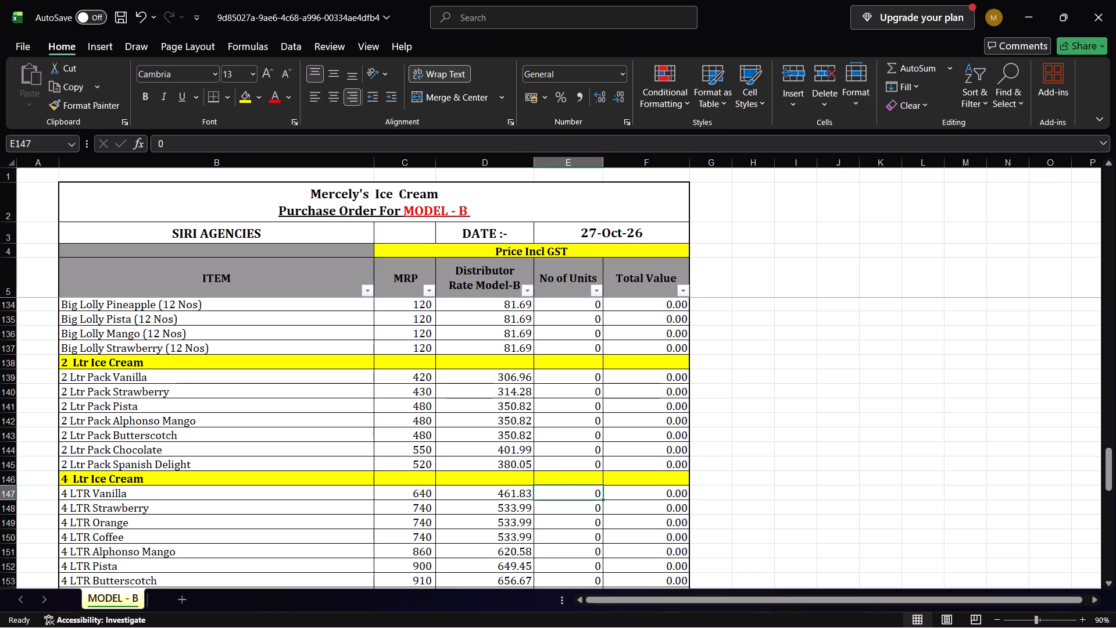
scroll(582, 517, "down", 2)
scroll(352, 440, "down", 3)
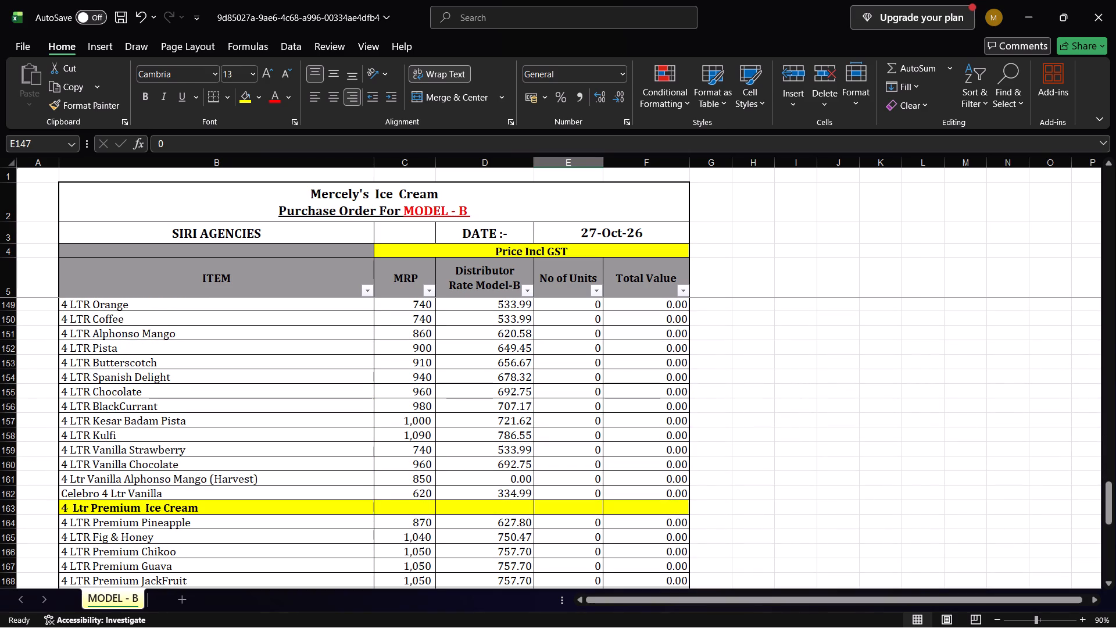
left_click(572, 496)
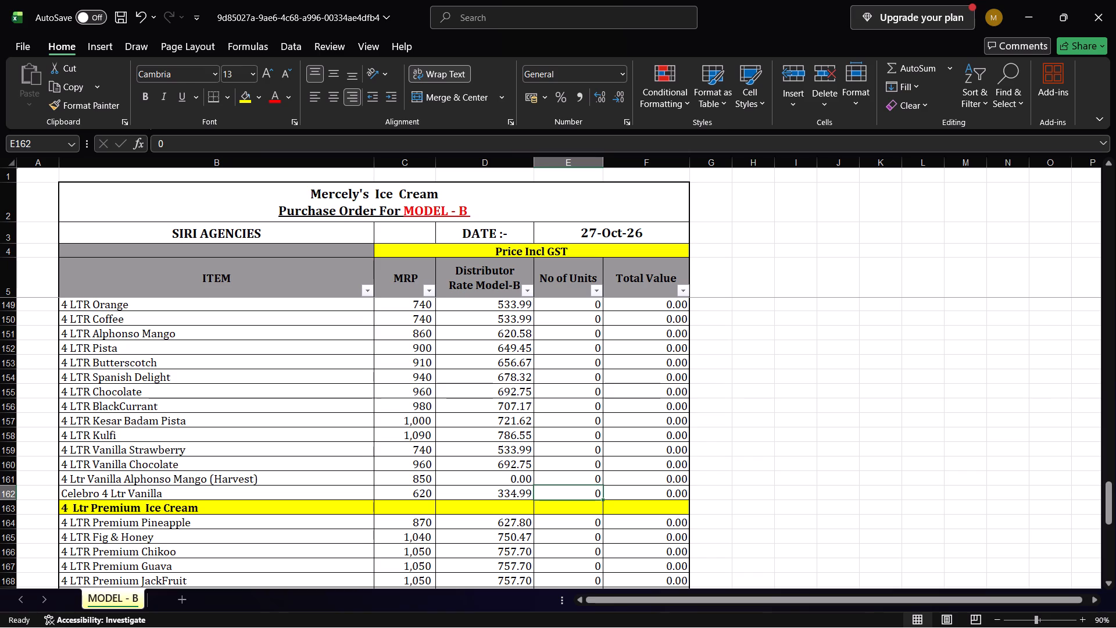
type("40")
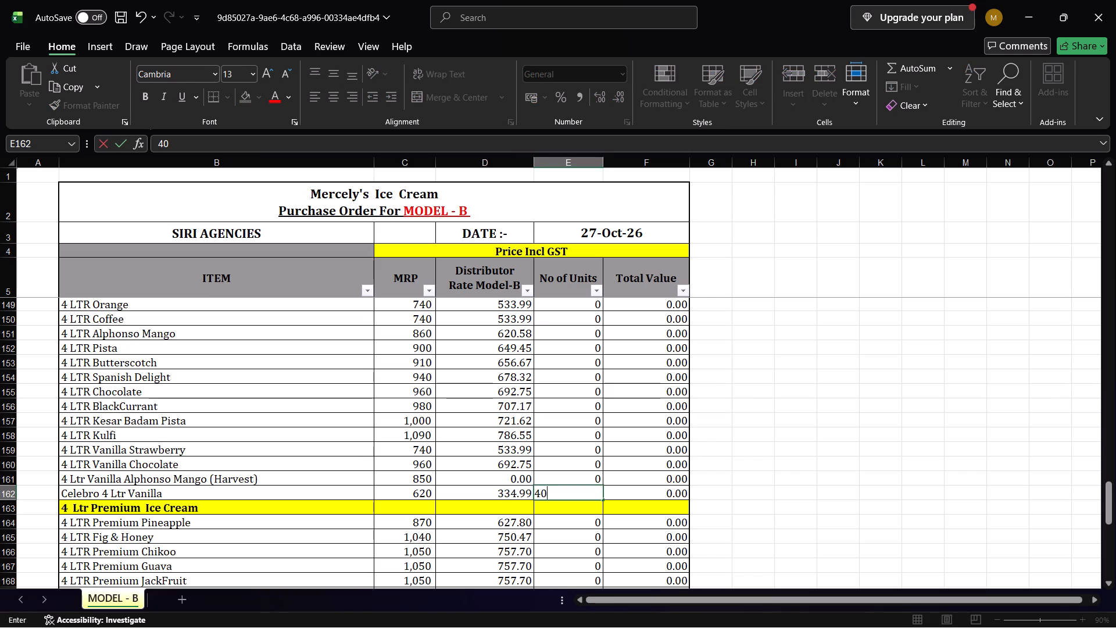
left_click(580, 465)
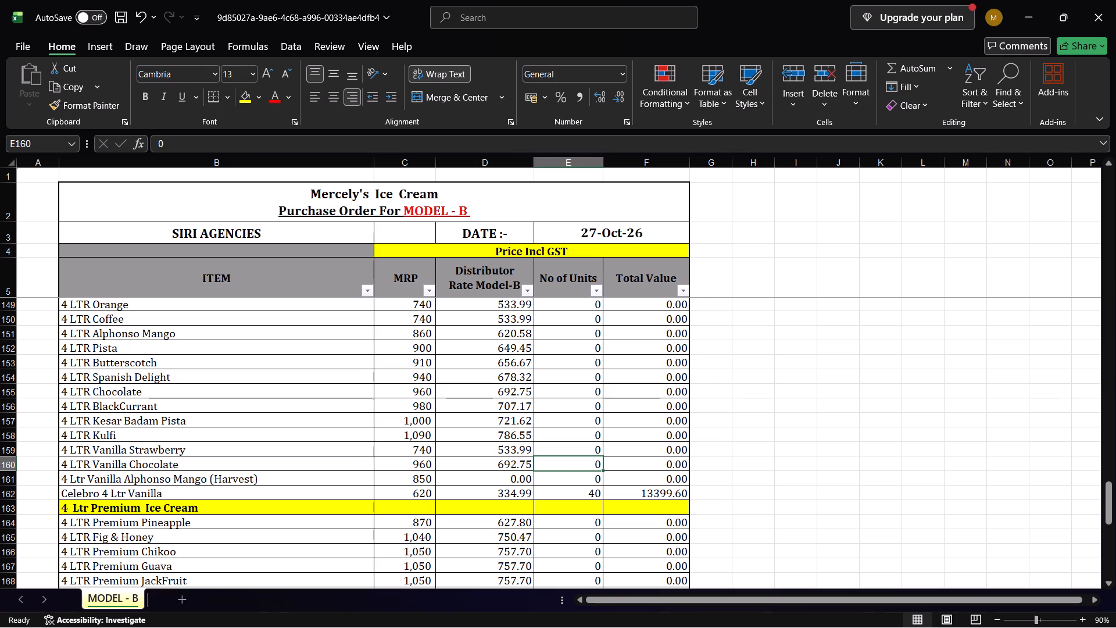
Set No of Units to 6 for 4 LTR Premium Chocolate Blueberry in the 4 Ltr Premium Ice Cream section.
scroll(384, 483, "down", 3)
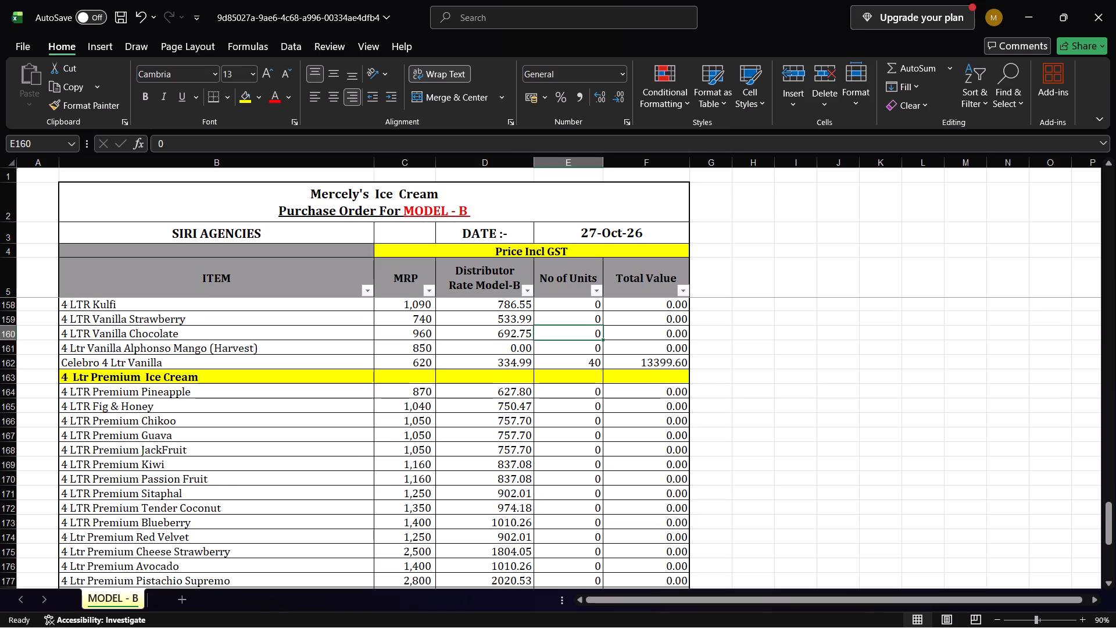
scroll(384, 485, "down", 2)
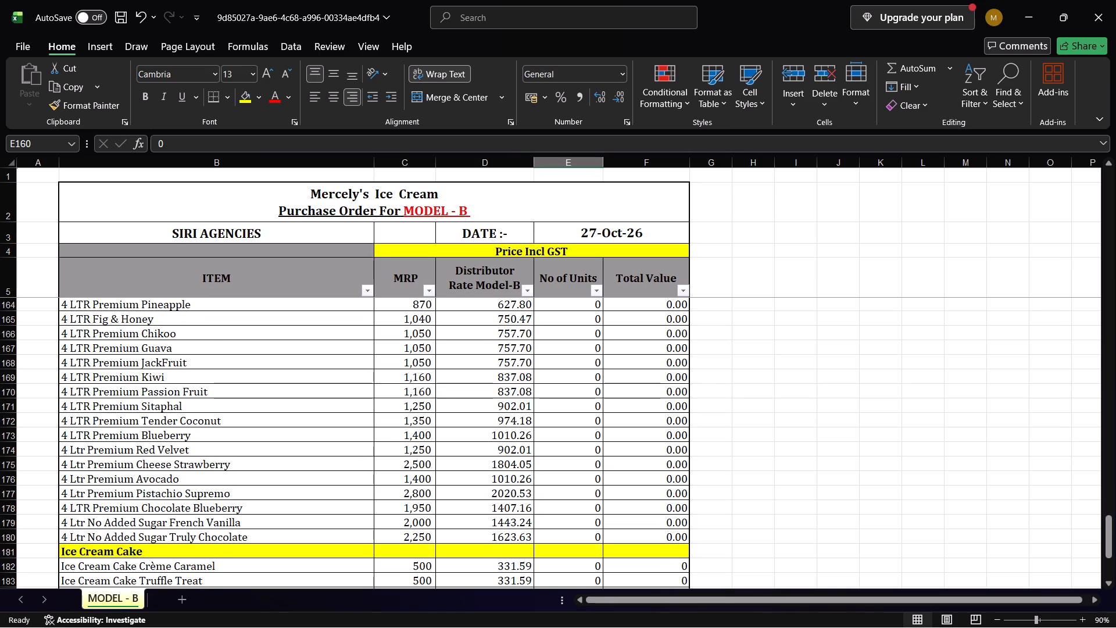
left_click(593, 508)
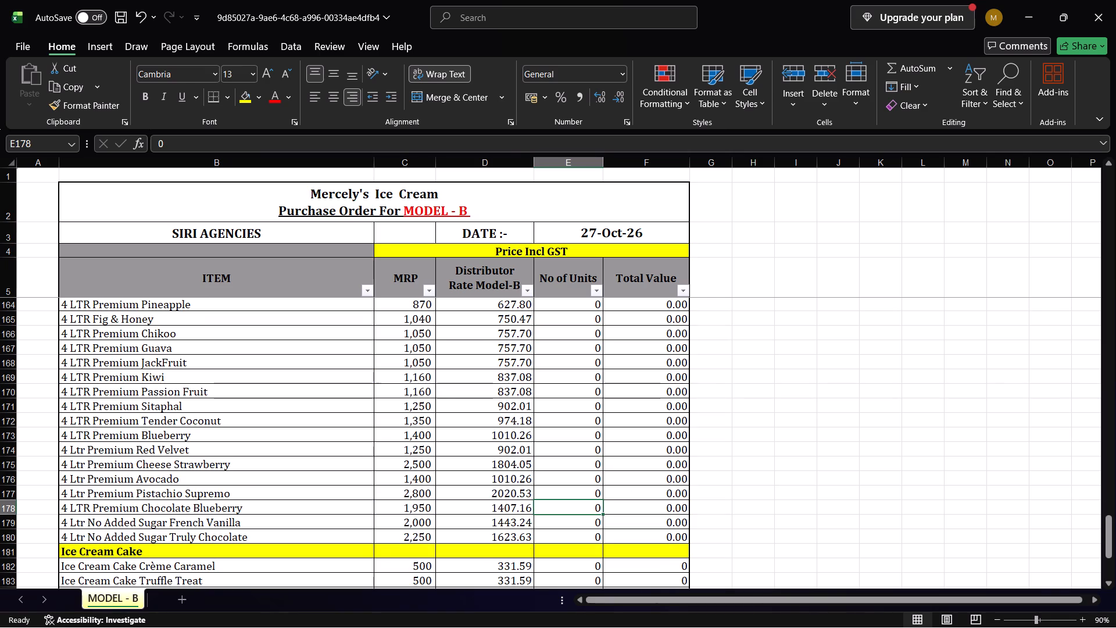
key("6")
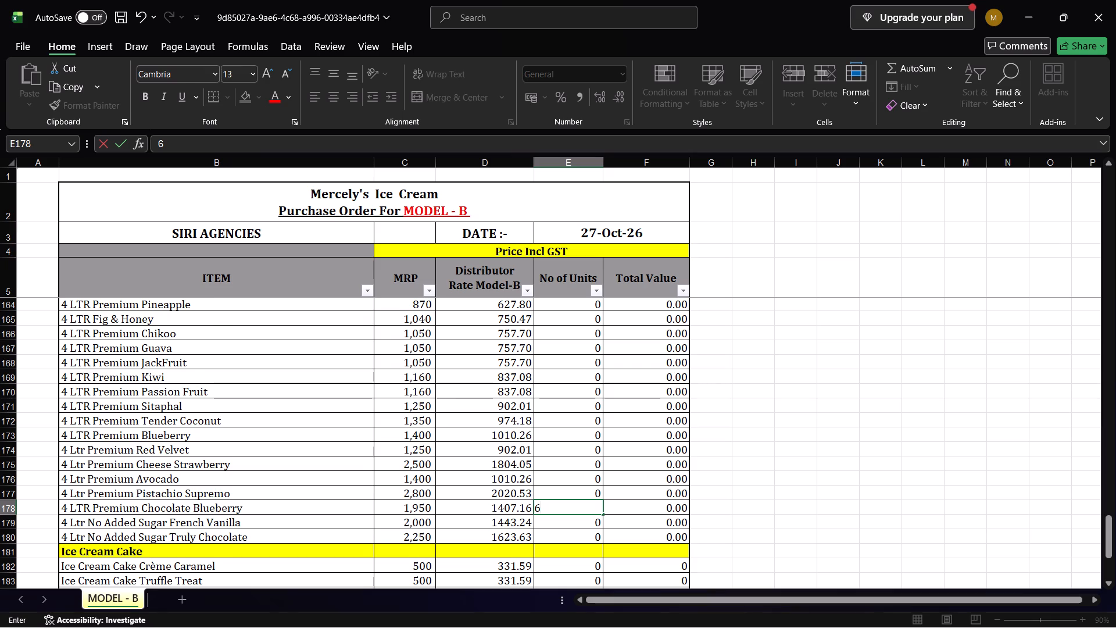
Set No of Units to 12 for 4 LTR BlackCurrant and 40 for 4 LTR Butterscotch in the 4 Ltr Ice Cream section.
scroll(159, 444, "up", 5)
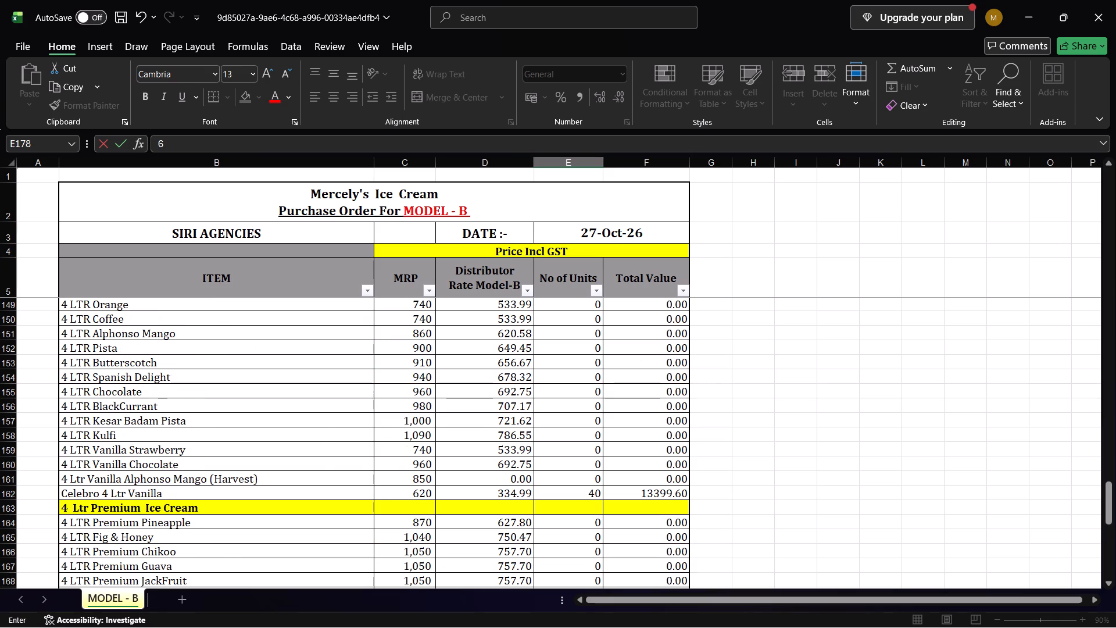
left_click(584, 408)
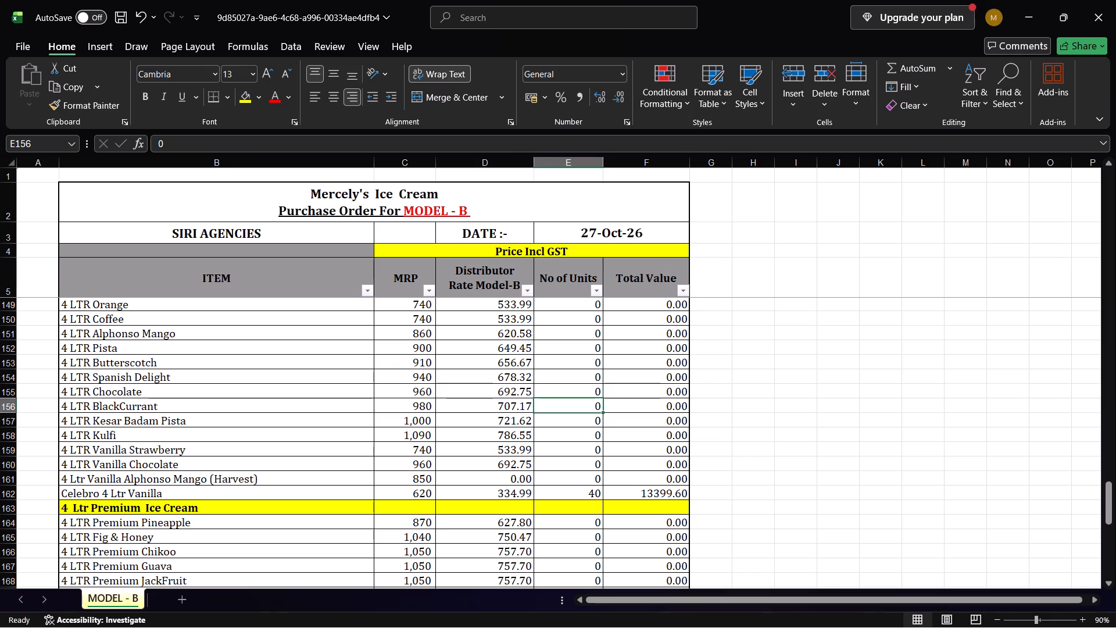
key("1")
key("2")
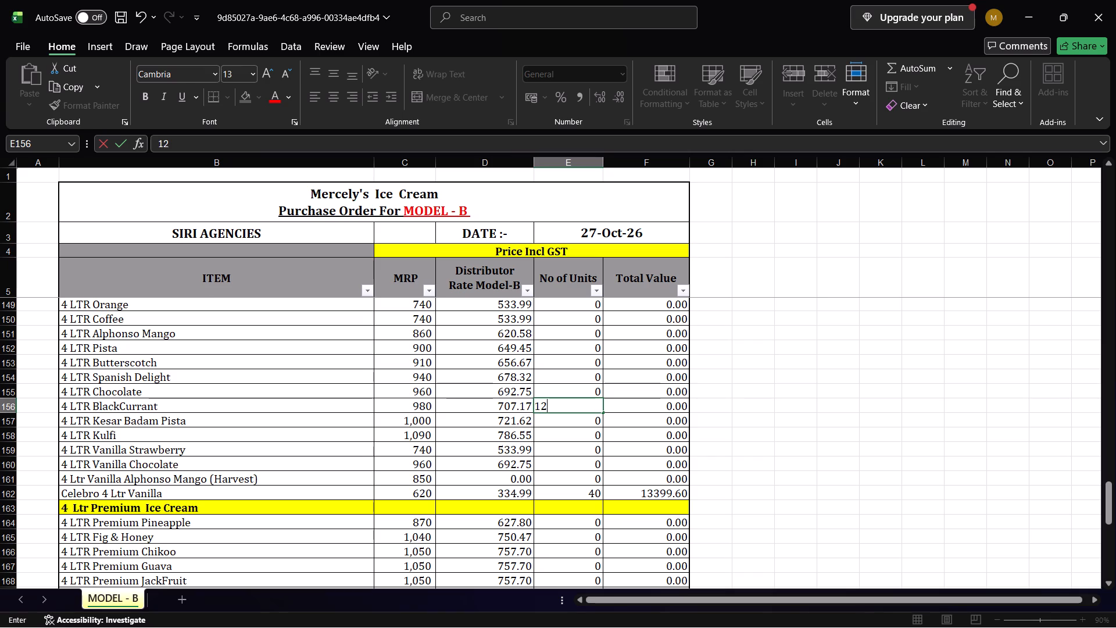
left_click(572, 365)
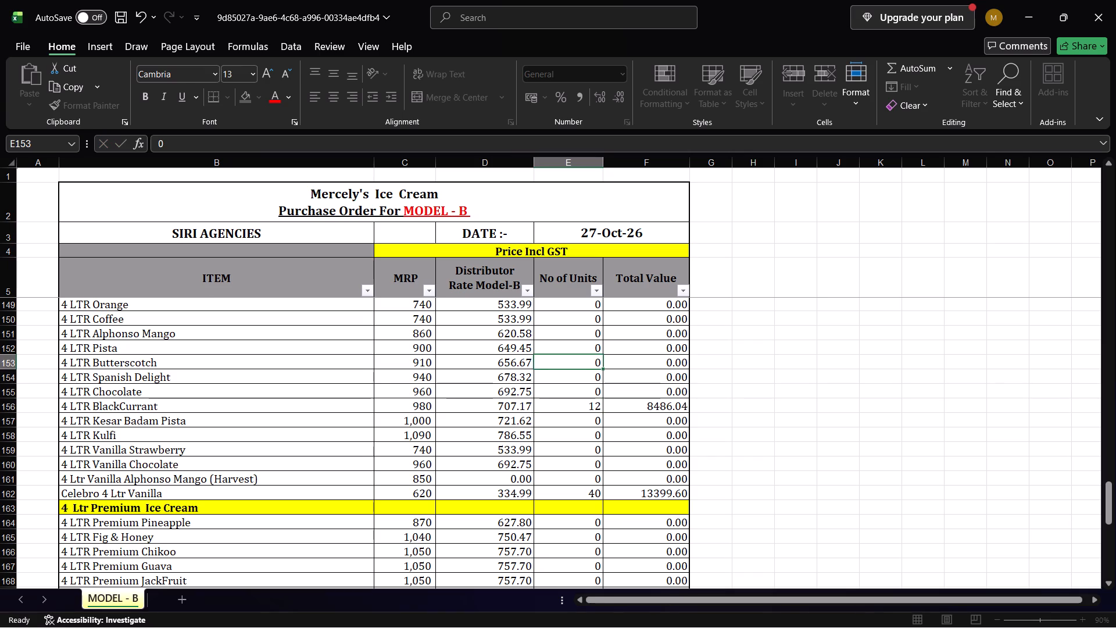
type("40")
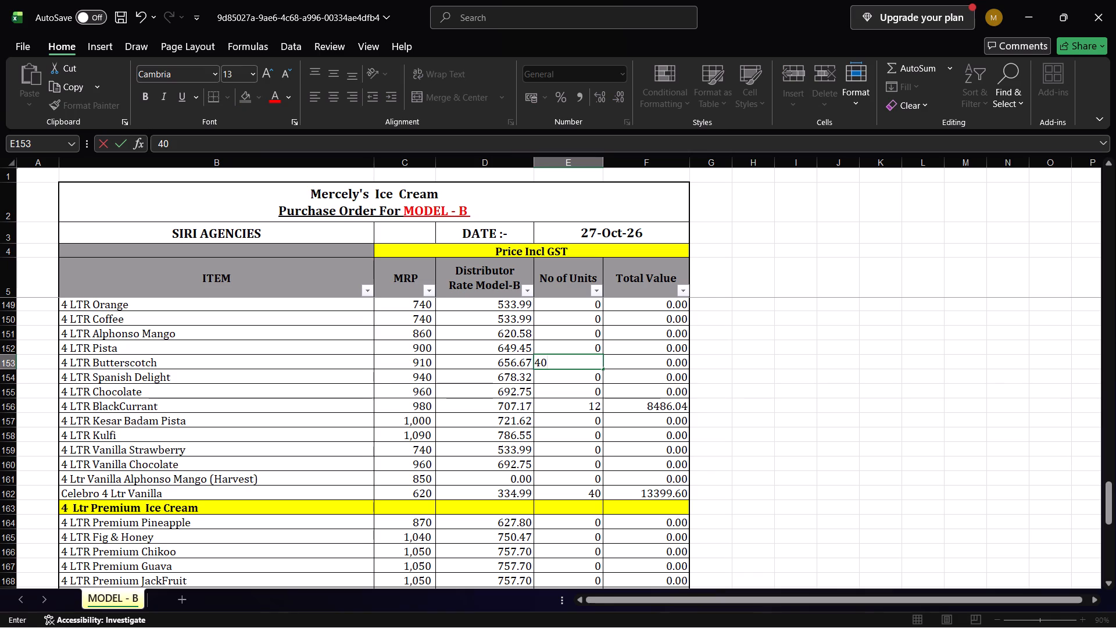
left_click(575, 376)
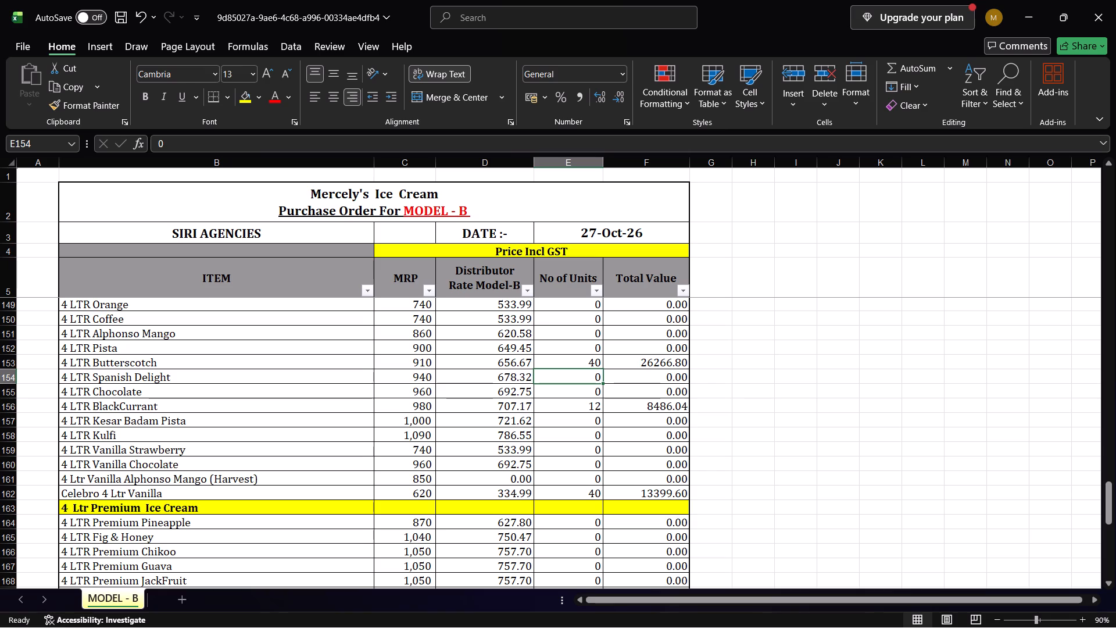
Set No of Units to 6 for 4 LTR Fig & Honey in the 4 Ltr Premium Ice Cream section.
scroll(106, 376, "up", 2)
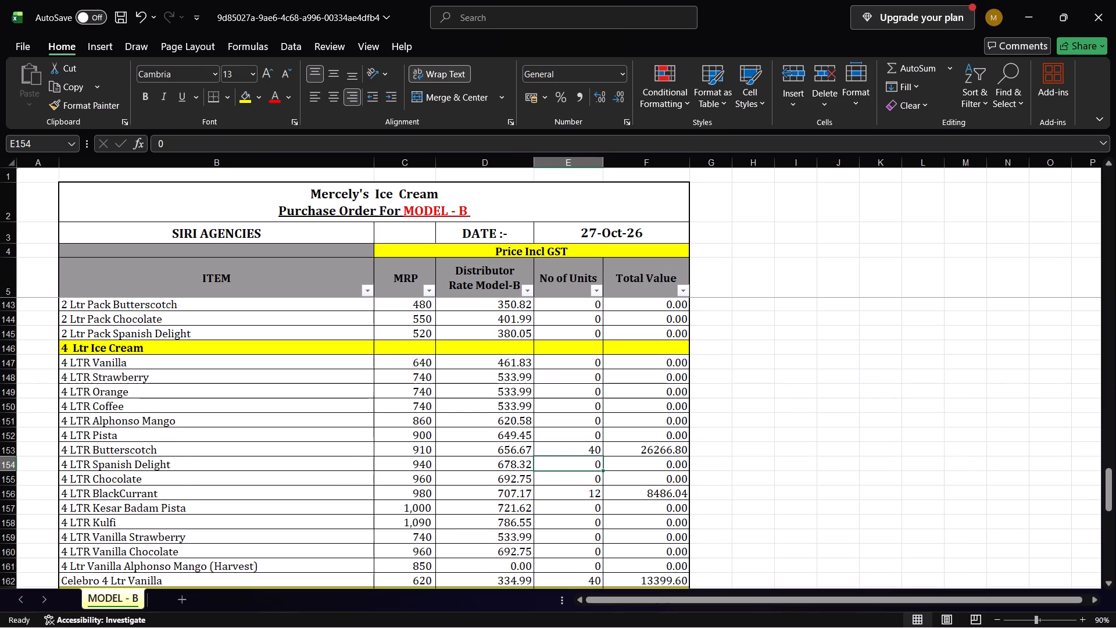
scroll(110, 387, "down", 1)
scroll(174, 409, "down", 2)
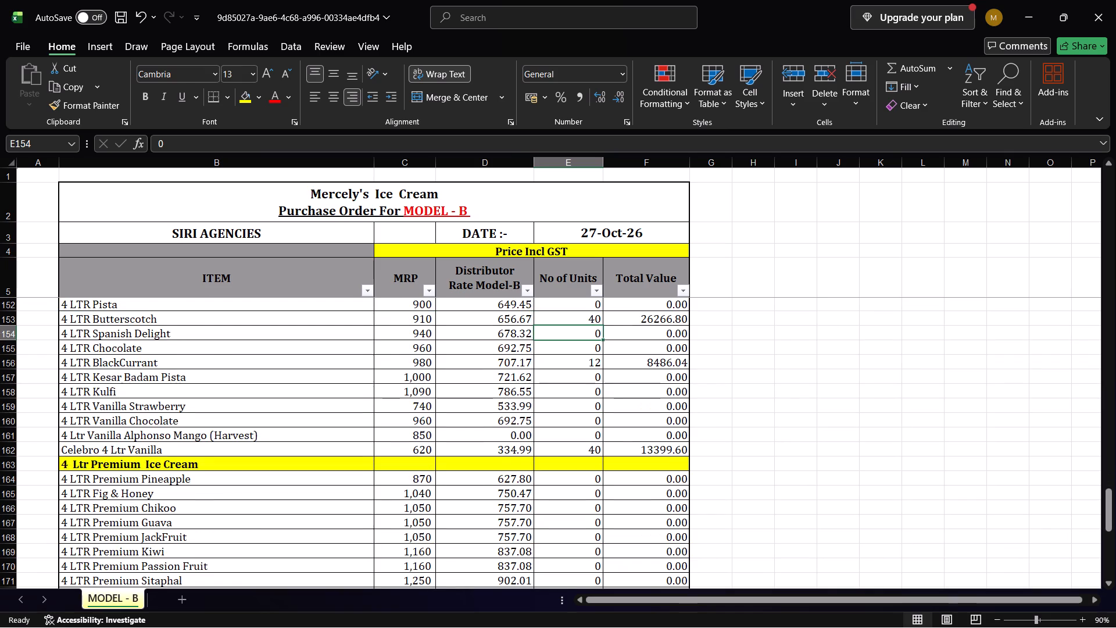
scroll(174, 409, "down", 3)
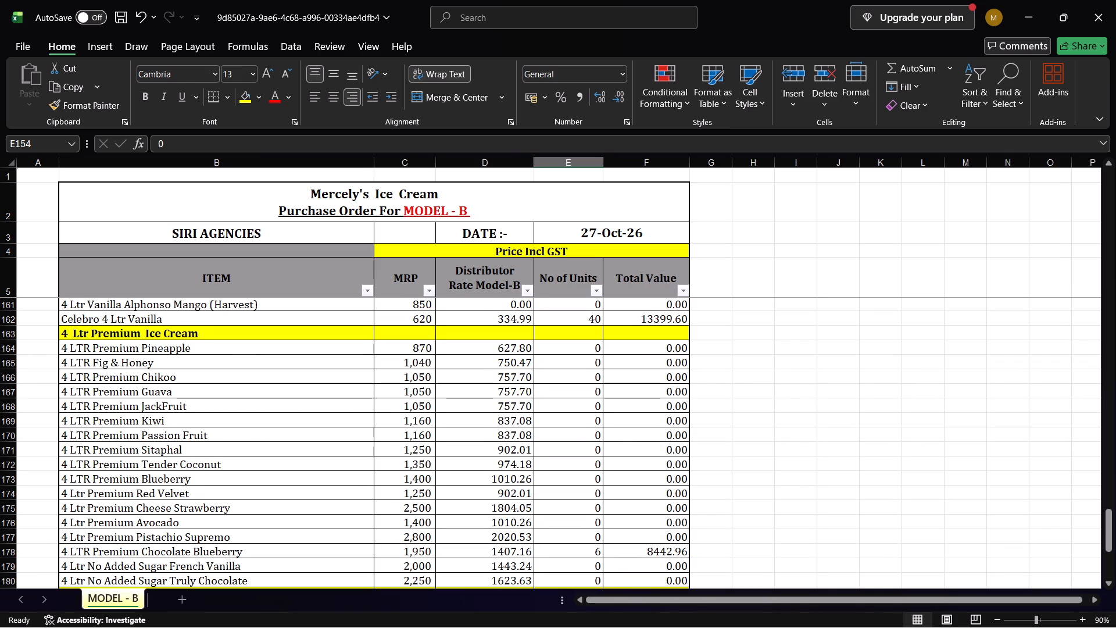
left_click(584, 359)
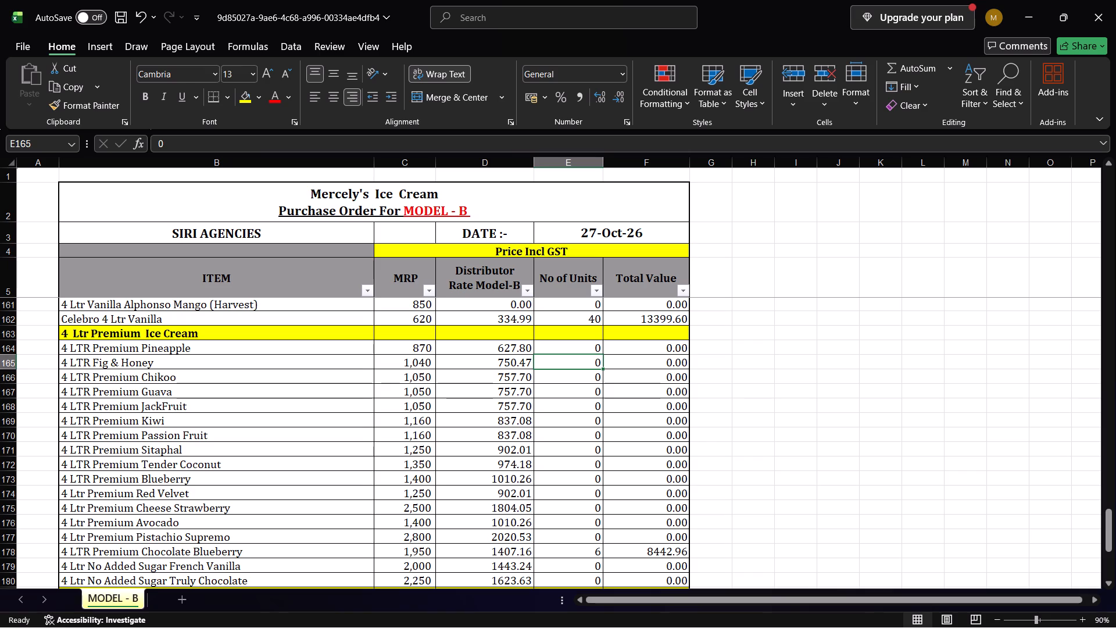
key("6")
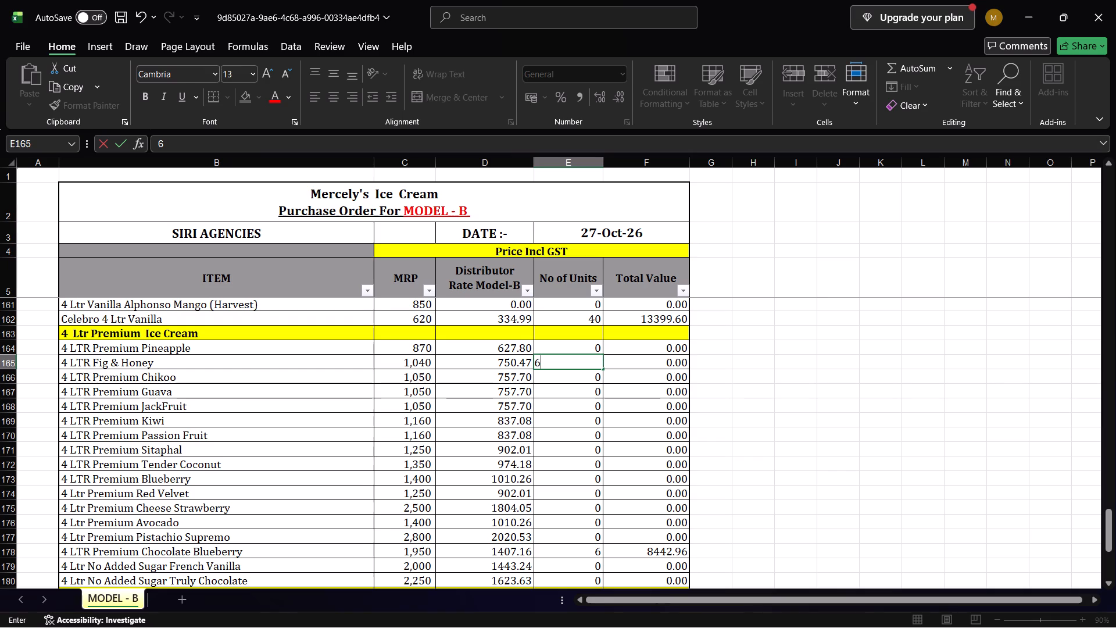
Set No of Units to 6 for 4 LTR Kulfi in the 4 Ltr Ice Cream section.
scroll(222, 423, "up", 3)
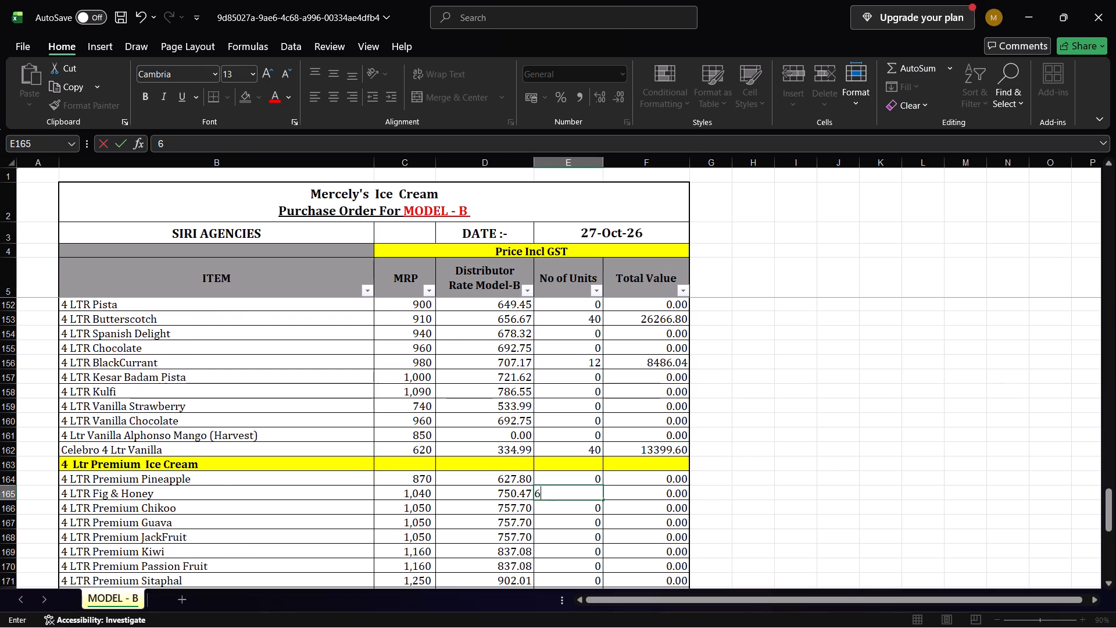
left_click(586, 392)
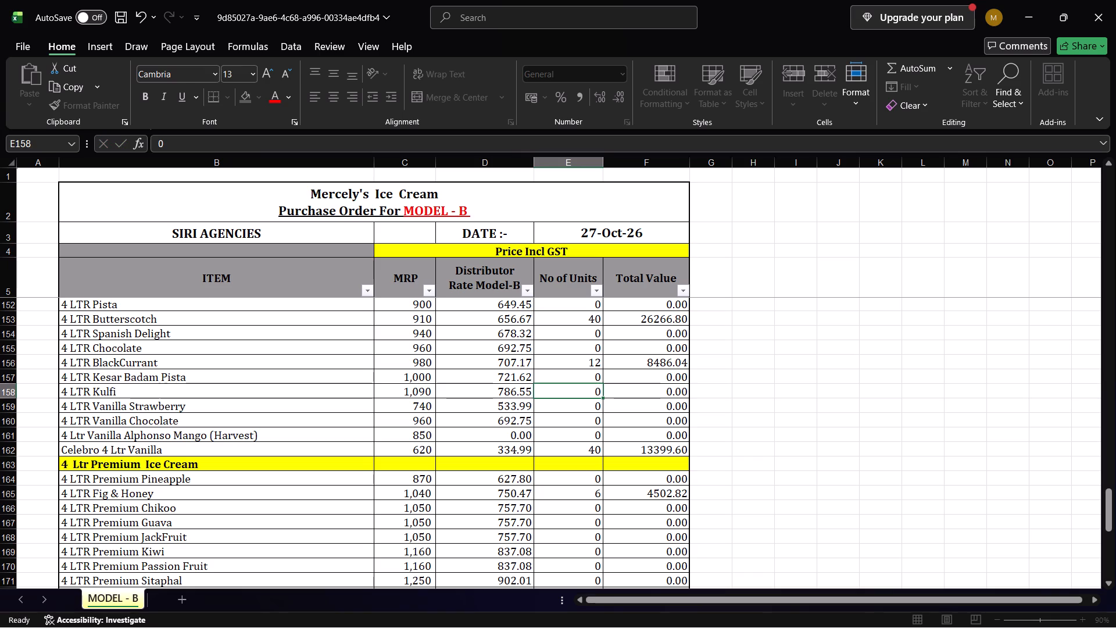
key("6")
Set No of Units to 3 each for 4 Ltr No Added Sugar French Vanilla, 4 Ltr Premium Avocado and 4 Ltr Premium Cheese Strawberry.
scroll(505, 448, "down", 6)
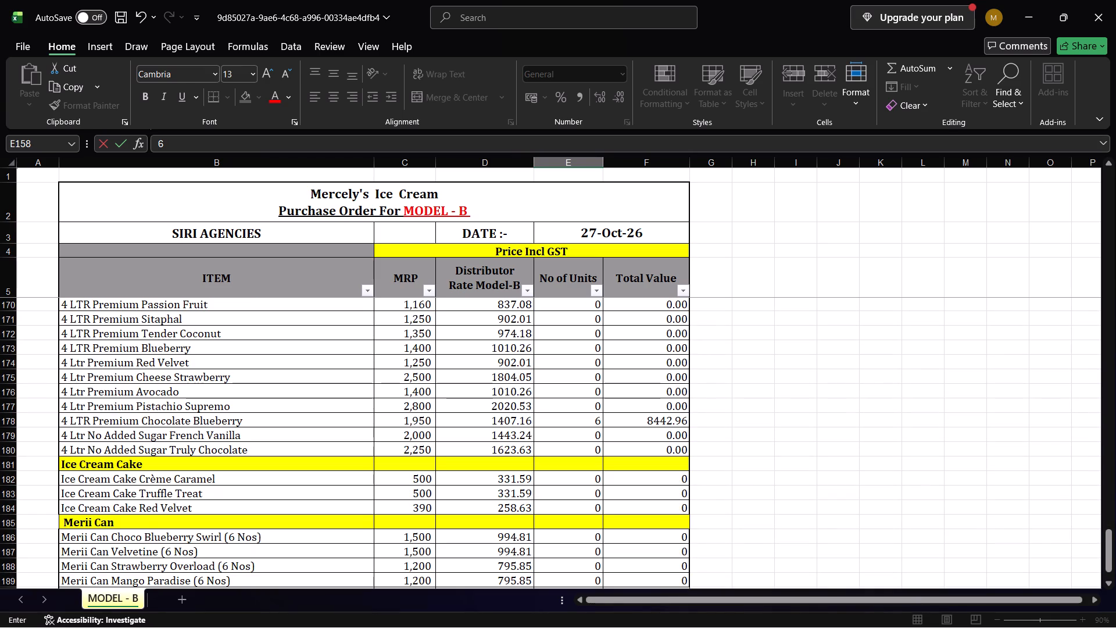
left_click(592, 435)
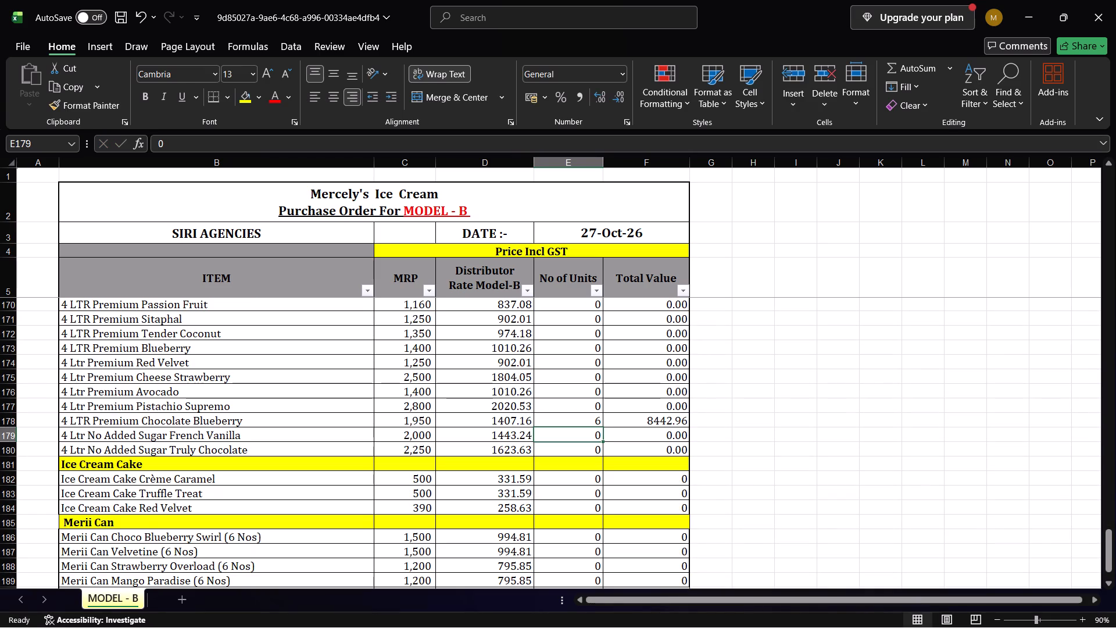
key("3")
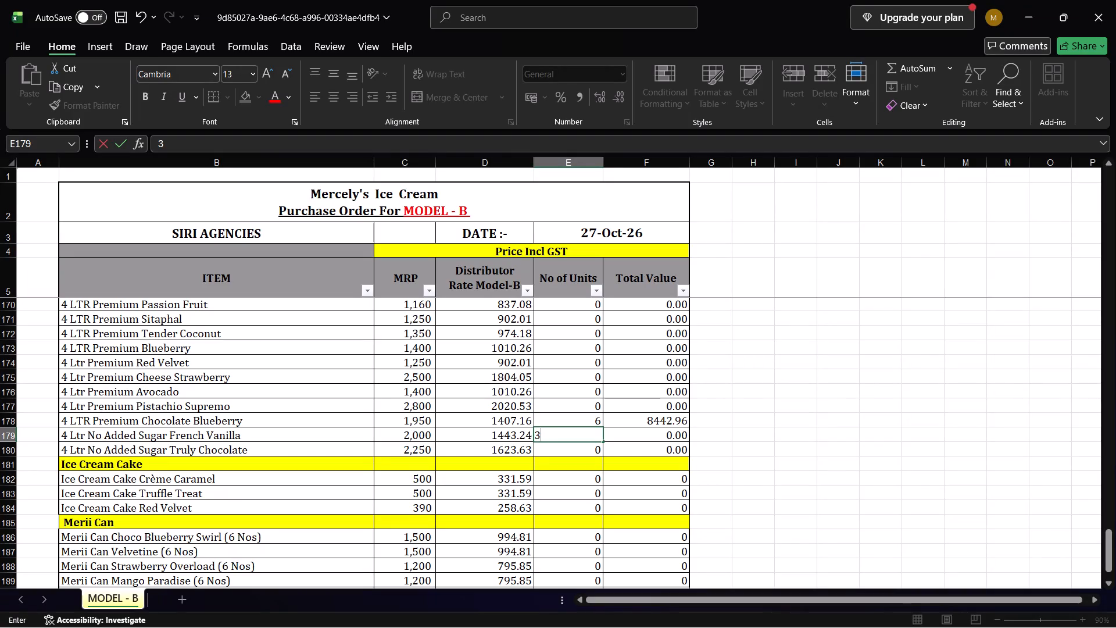
left_click(568, 392)
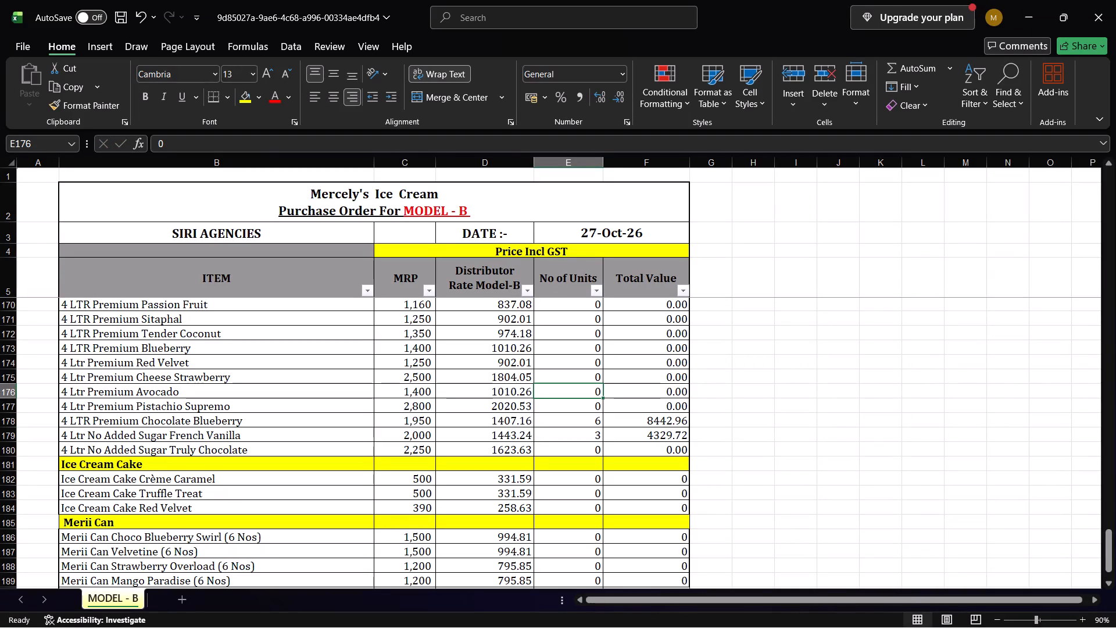
key("3")
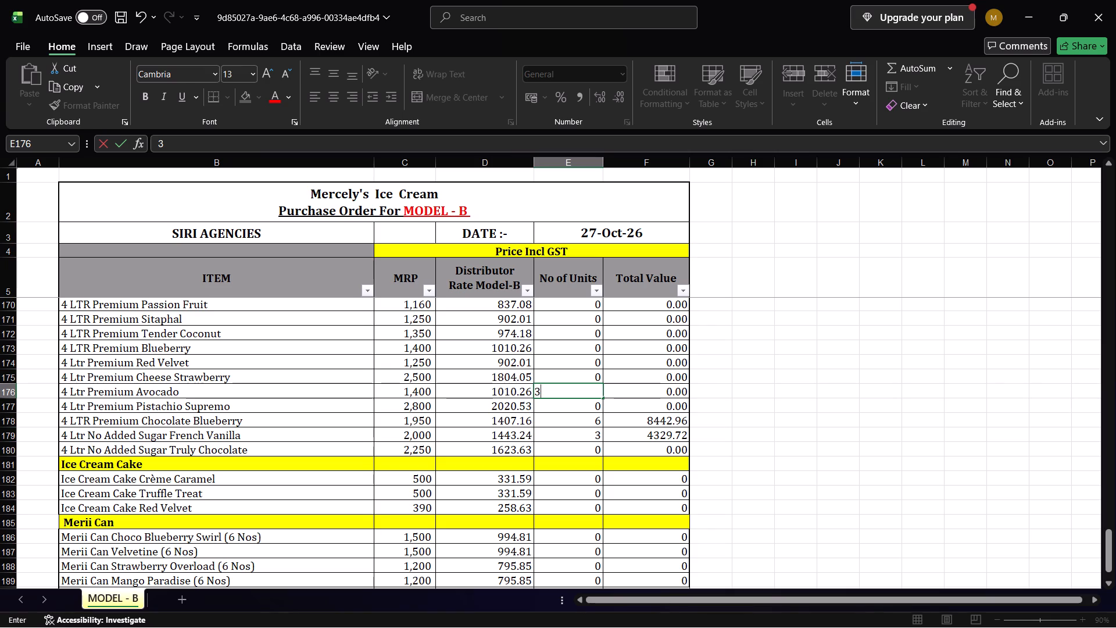
left_click(564, 376)
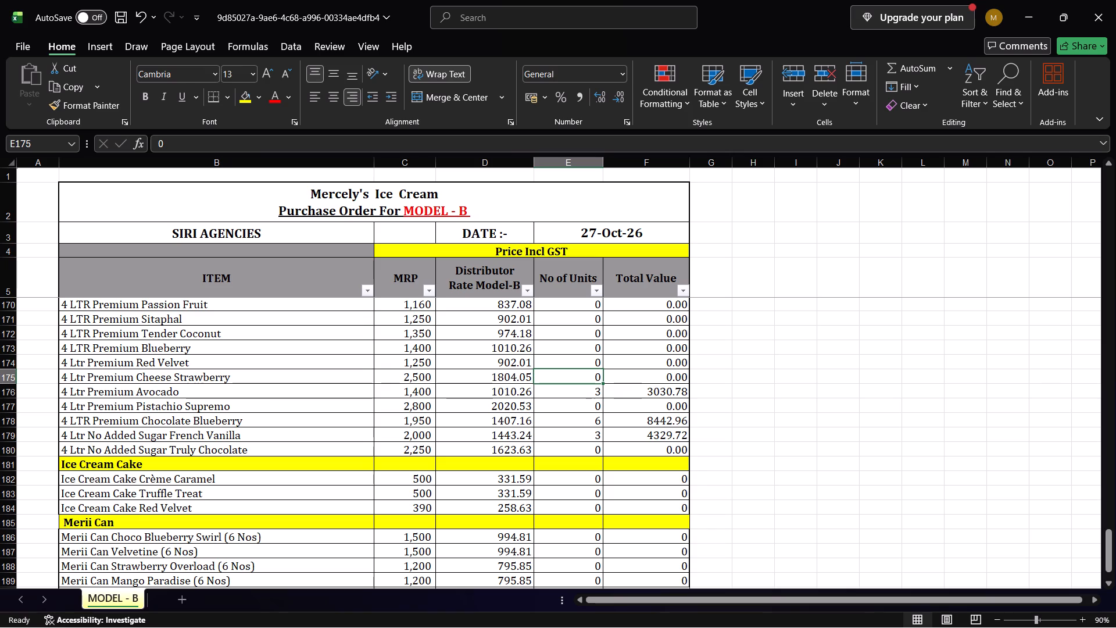
key("3")
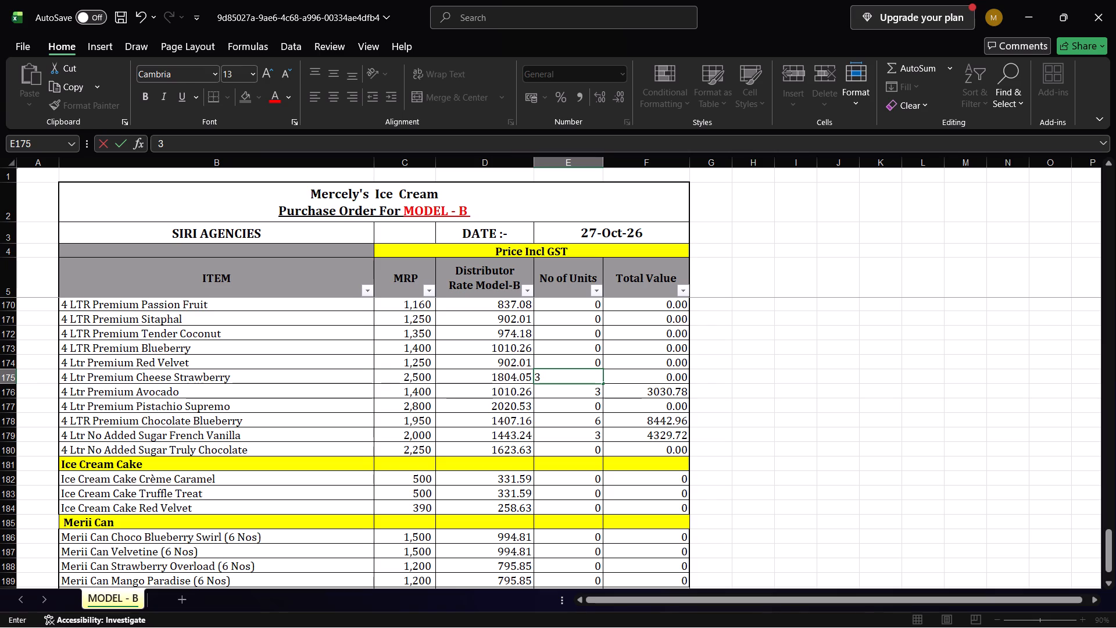
Set No of Units to 30 for 4 LTR Spanish Delight in the 4 Ltr Ice Cream section.
scroll(195, 403, "up", 2)
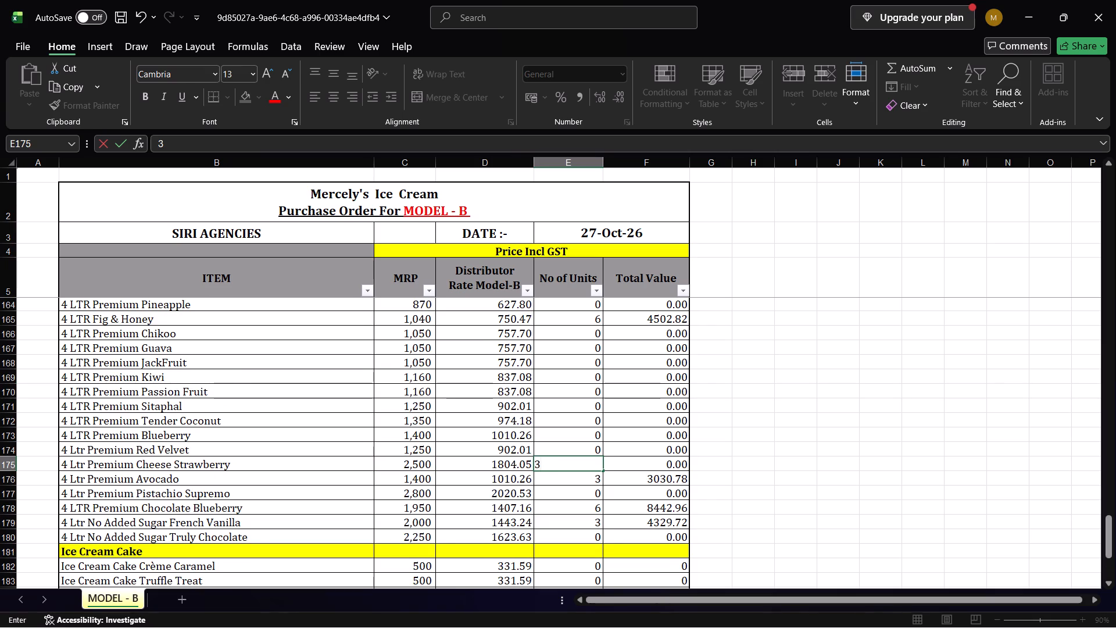
scroll(211, 406, "up", 3)
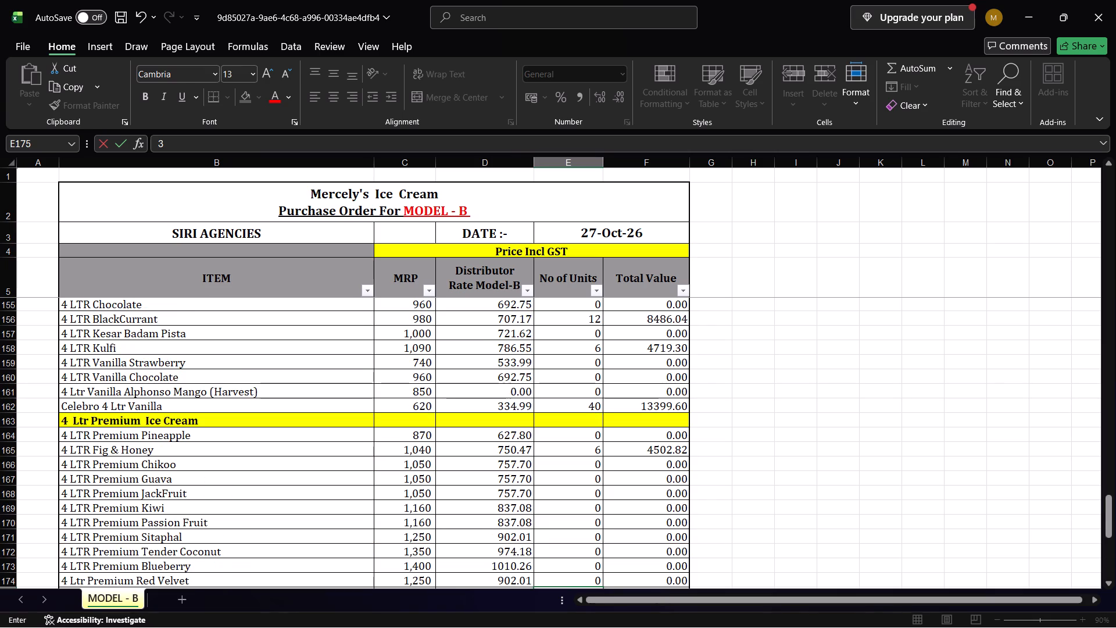
scroll(139, 329, "up", 2)
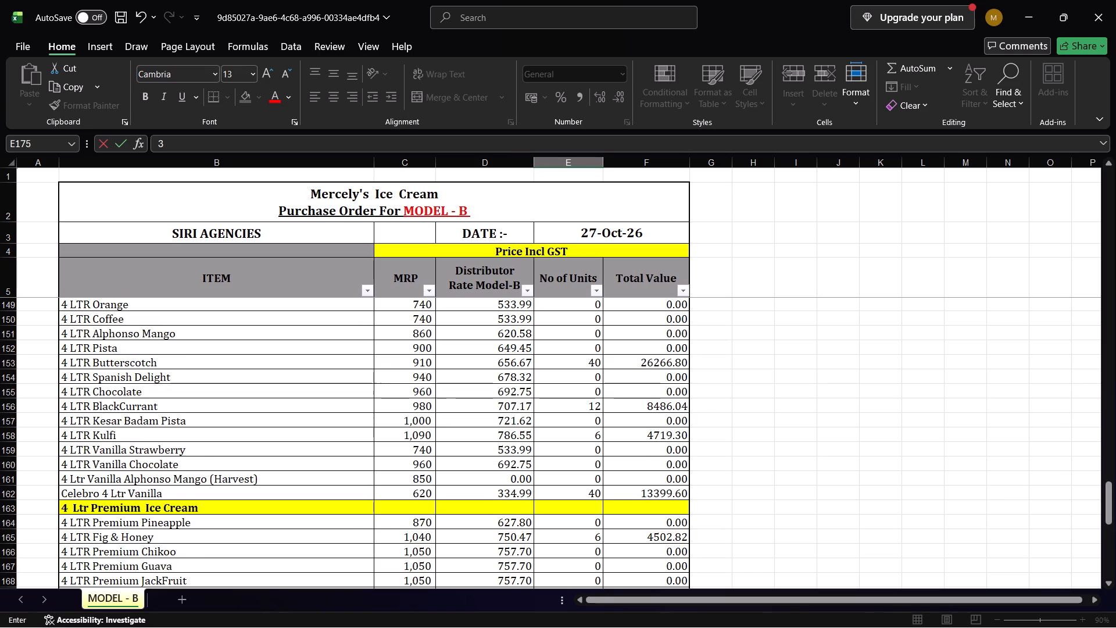
left_click(569, 381)
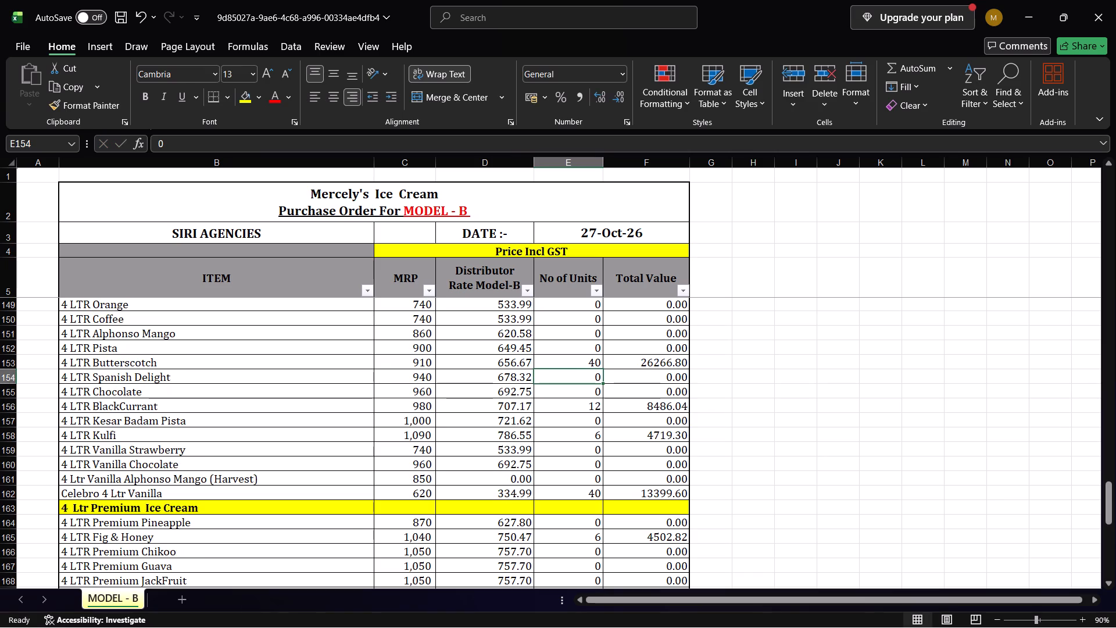
type("30")
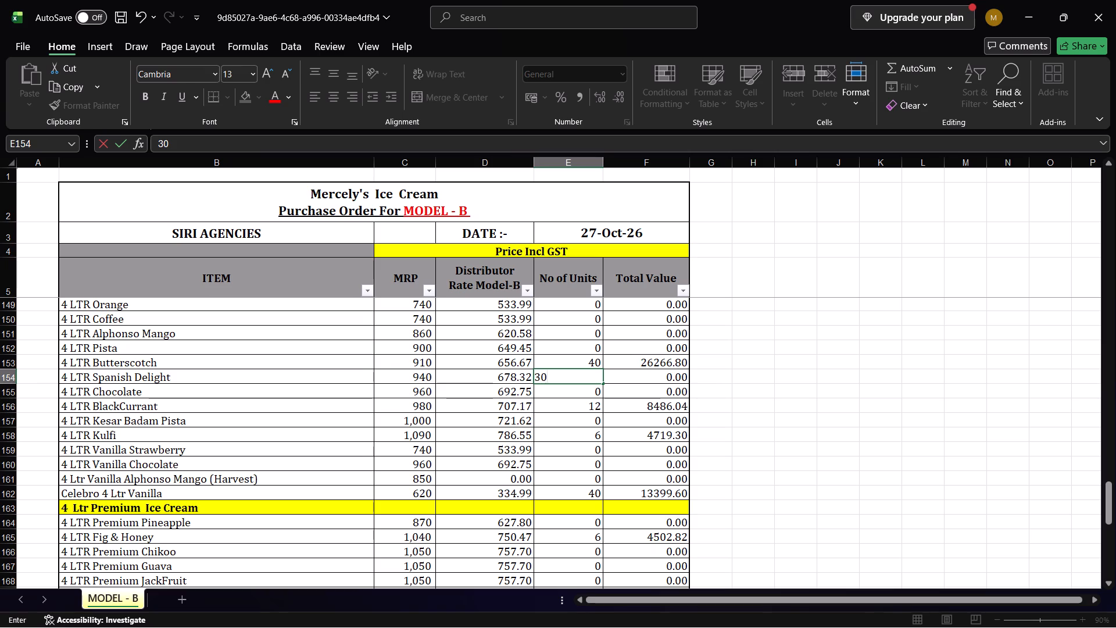
left_click(584, 405)
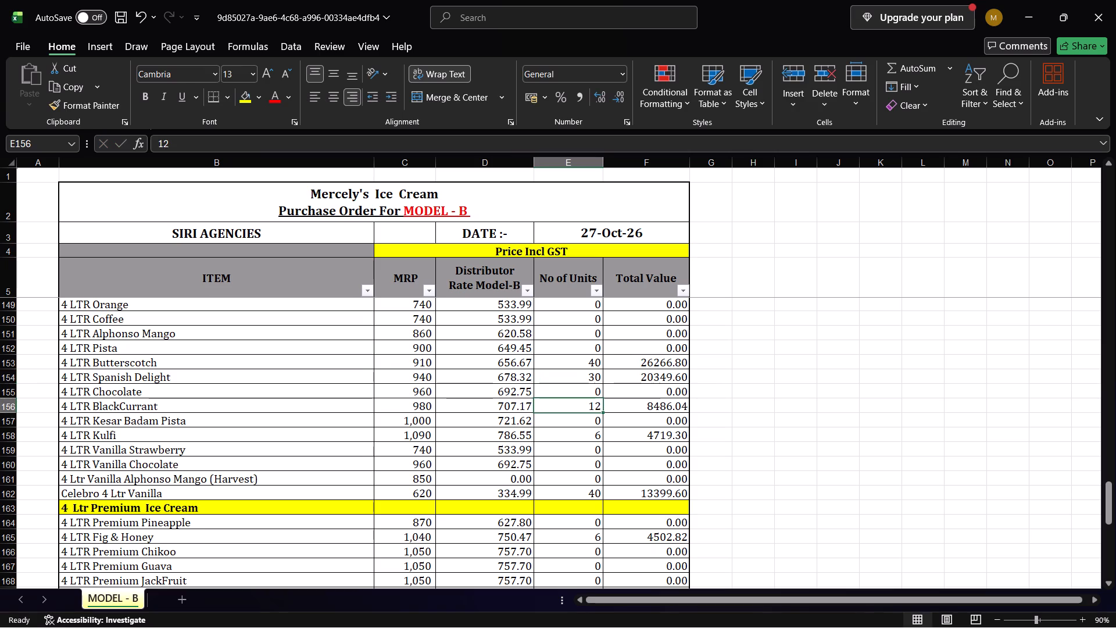
Check the TOTAL VALUE row at the end of the order and save the purchase order workbook.
scroll(478, 422, "down", 13)
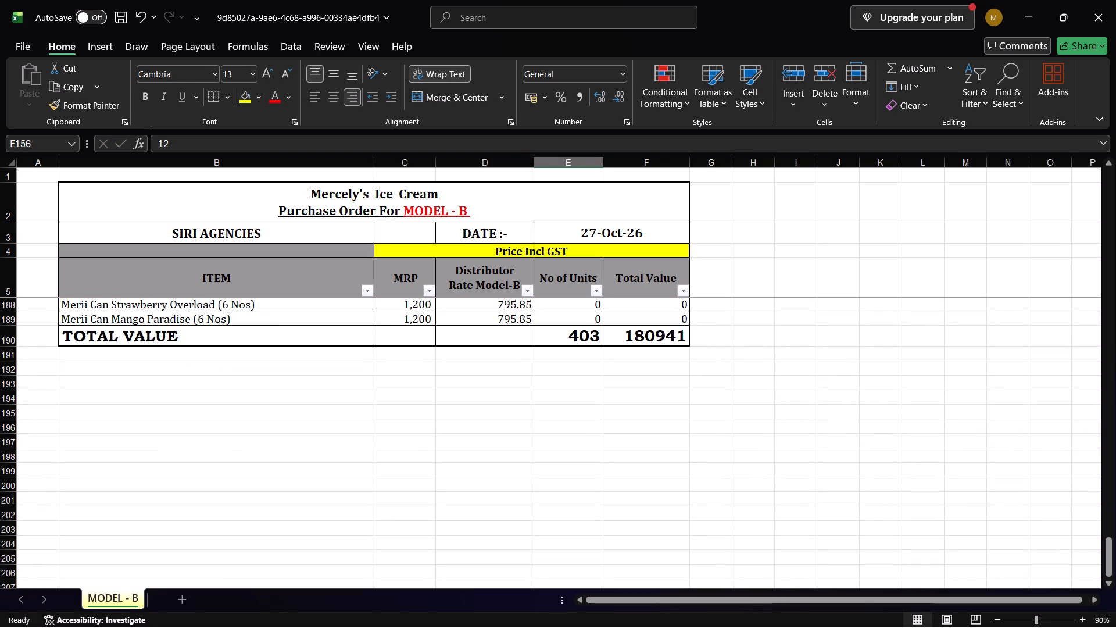
scroll(472, 458, "up", 4)
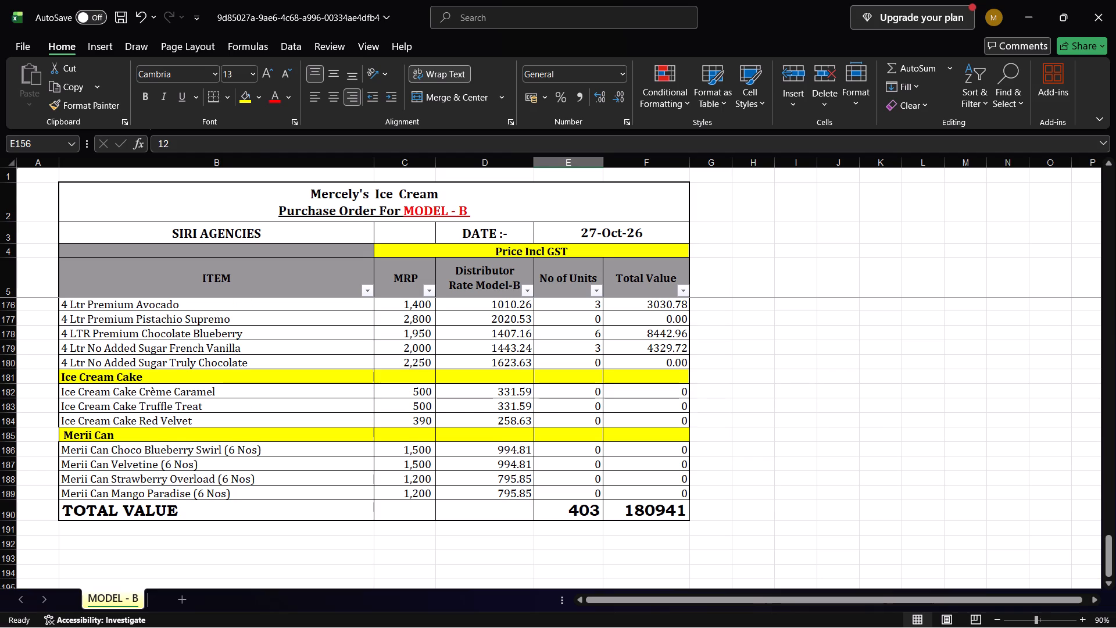
key("ctrl+s")
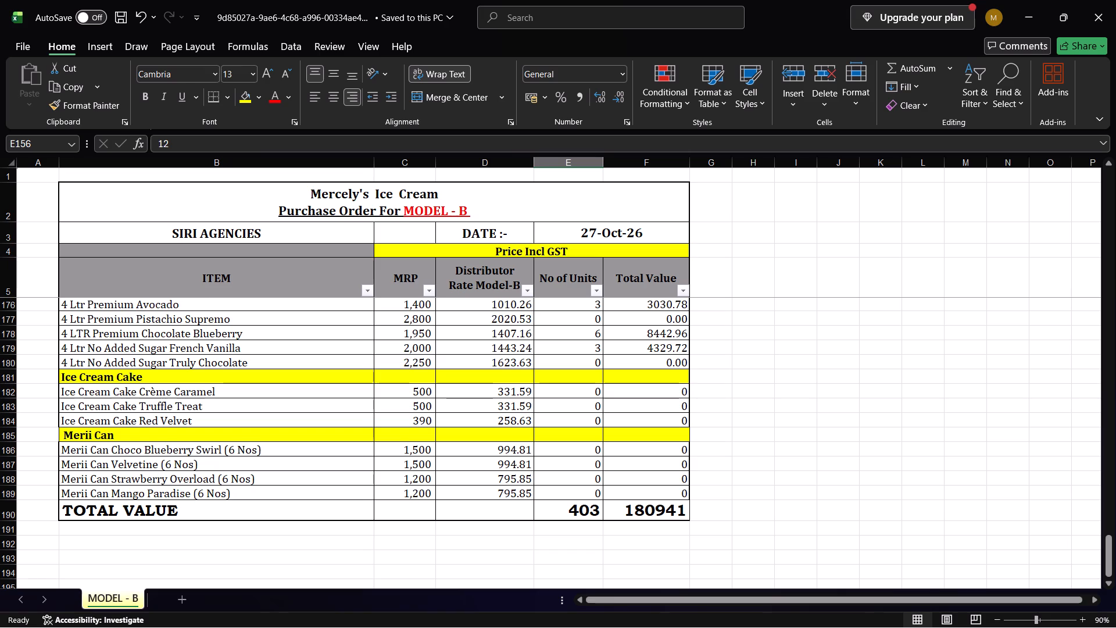
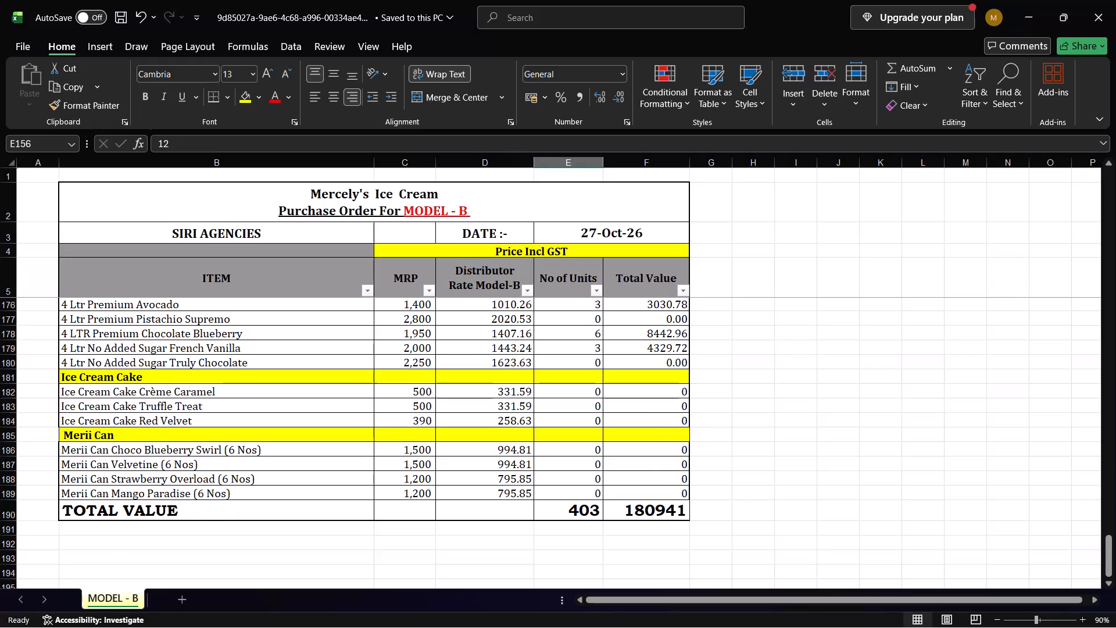
Minimize the workbook, reopen the saved purchase order from the Downloads folder and check its final item rows and TOTAL VALUE row.
scroll(567, 399, "up", 3)
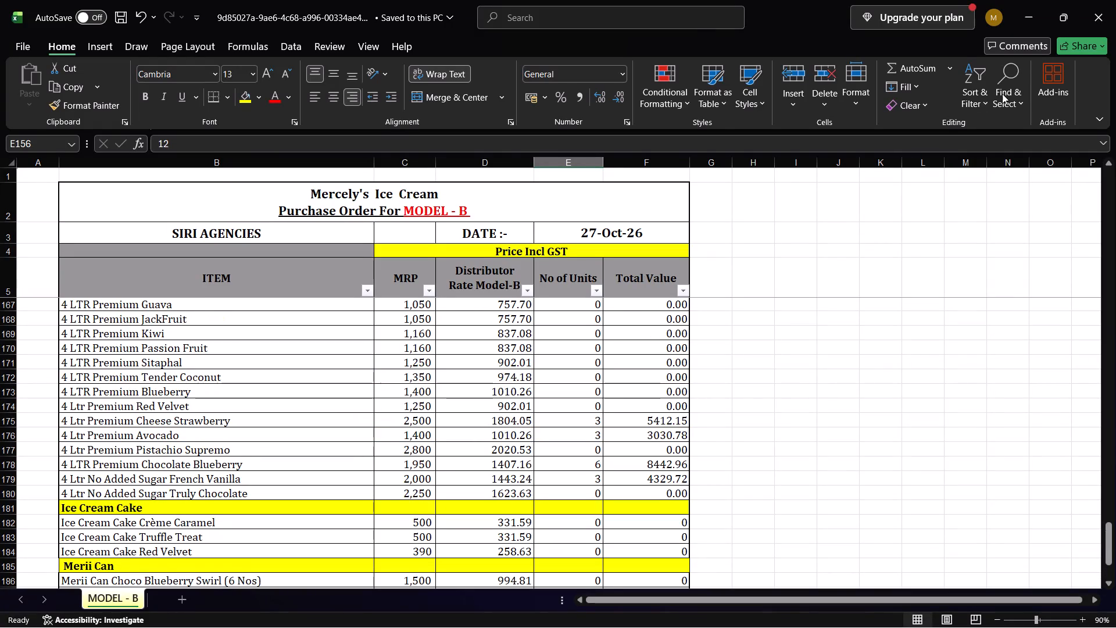
left_click(1029, 18)
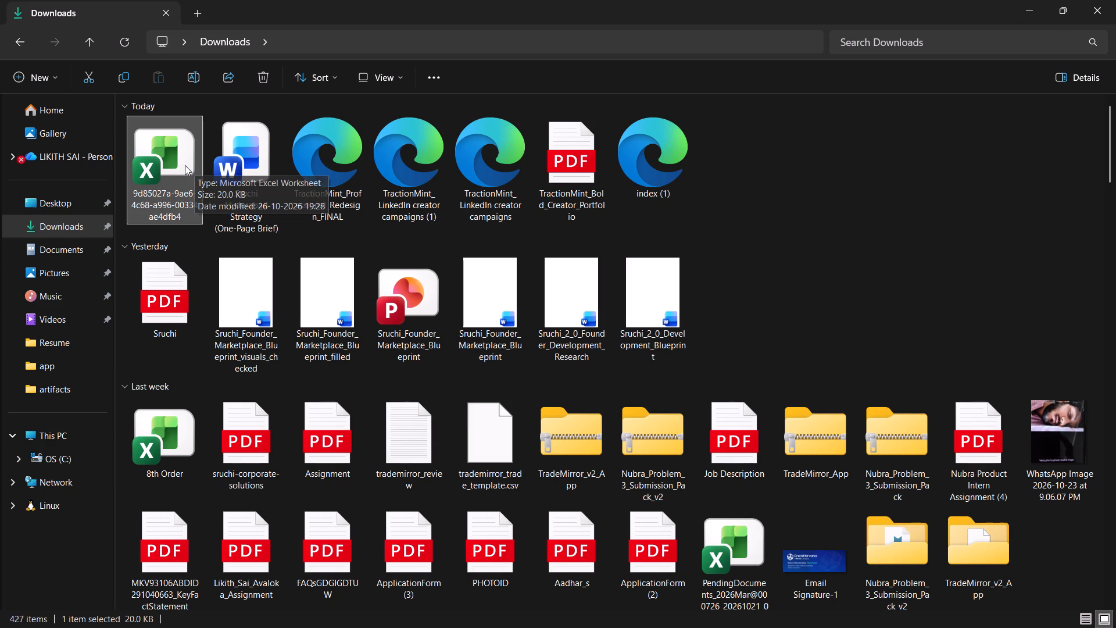
double_click(170, 162)
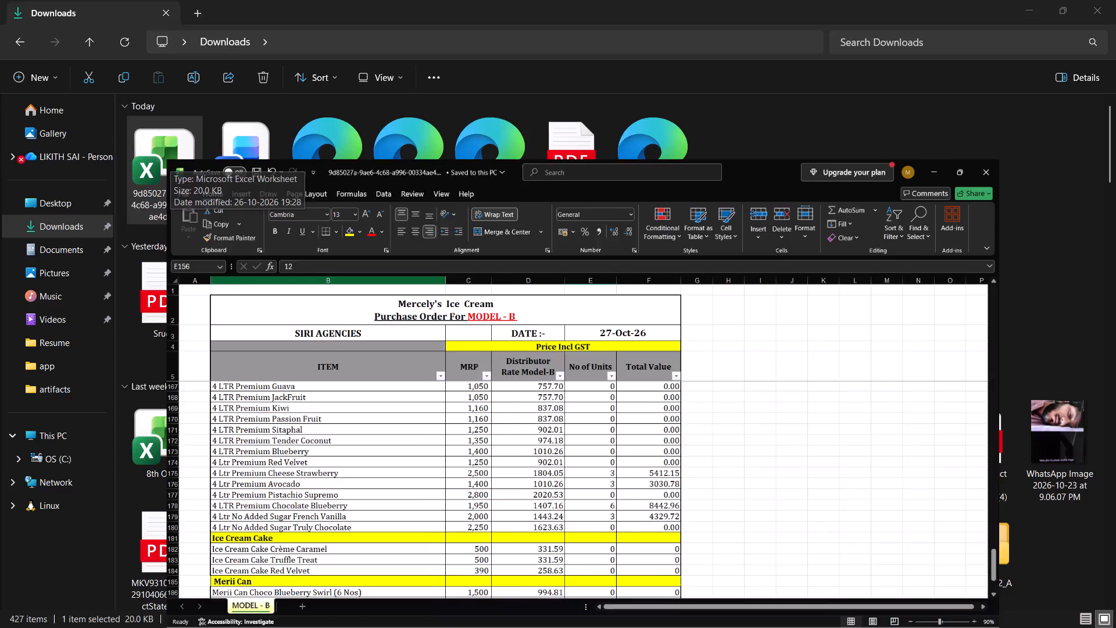
scroll(481, 322, "down", 7)
scroll(515, 366, "up", 2)
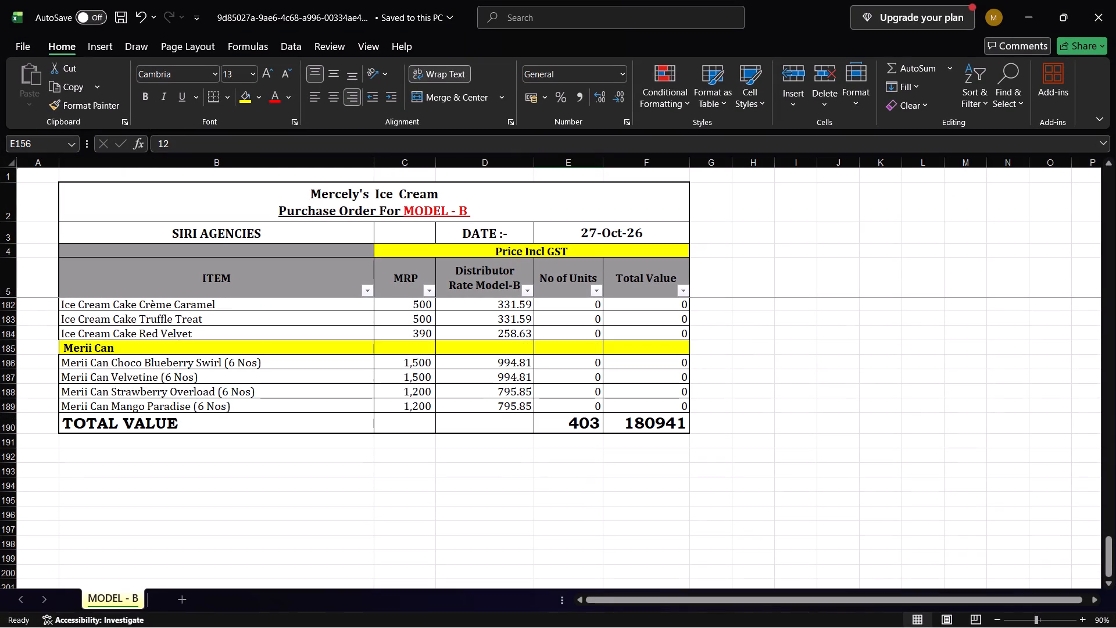
scroll(502, 421, "up", 4)
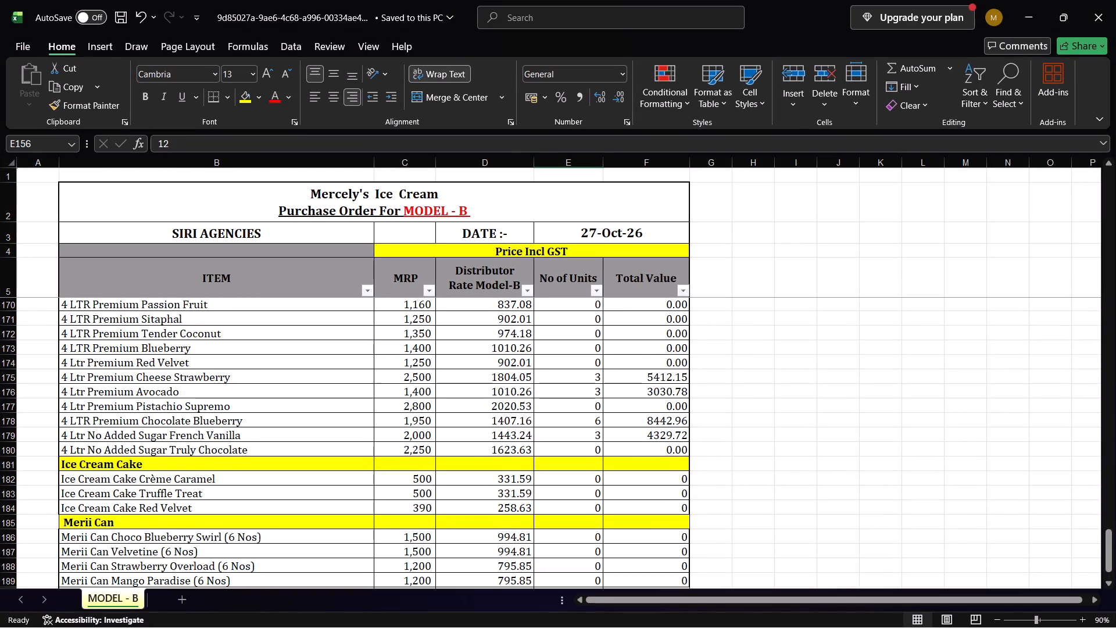
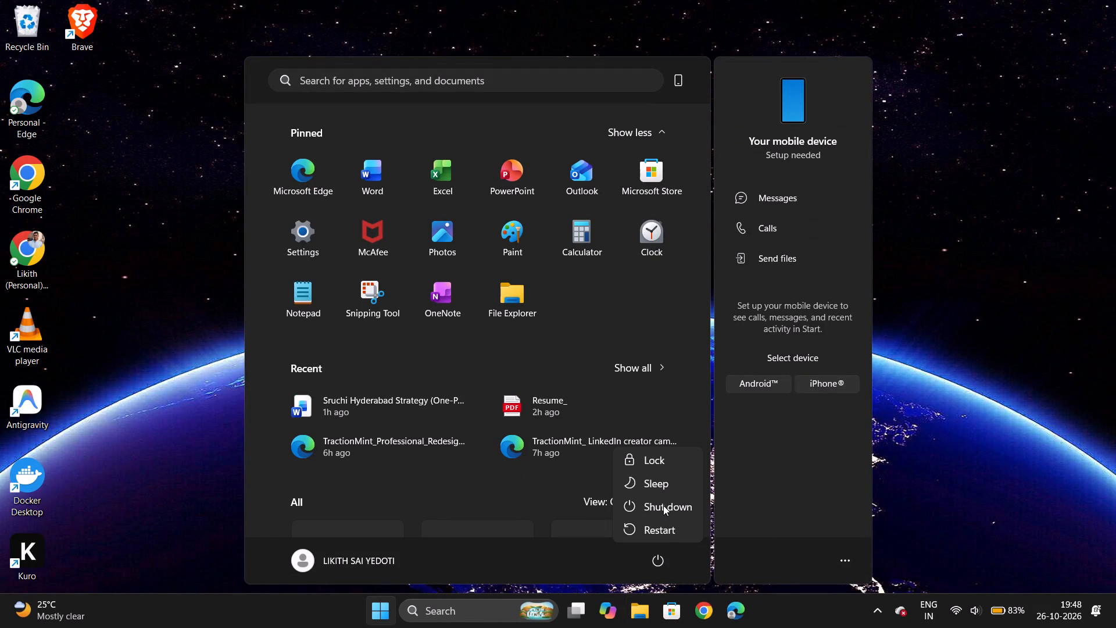
Shut down the computer.
left_click(664, 505)
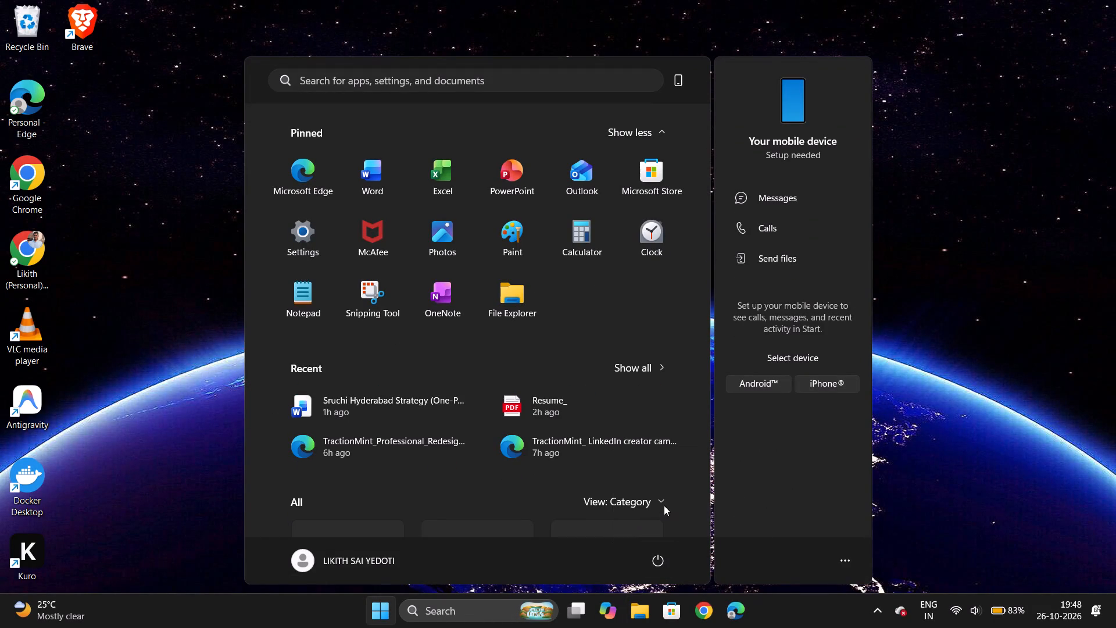